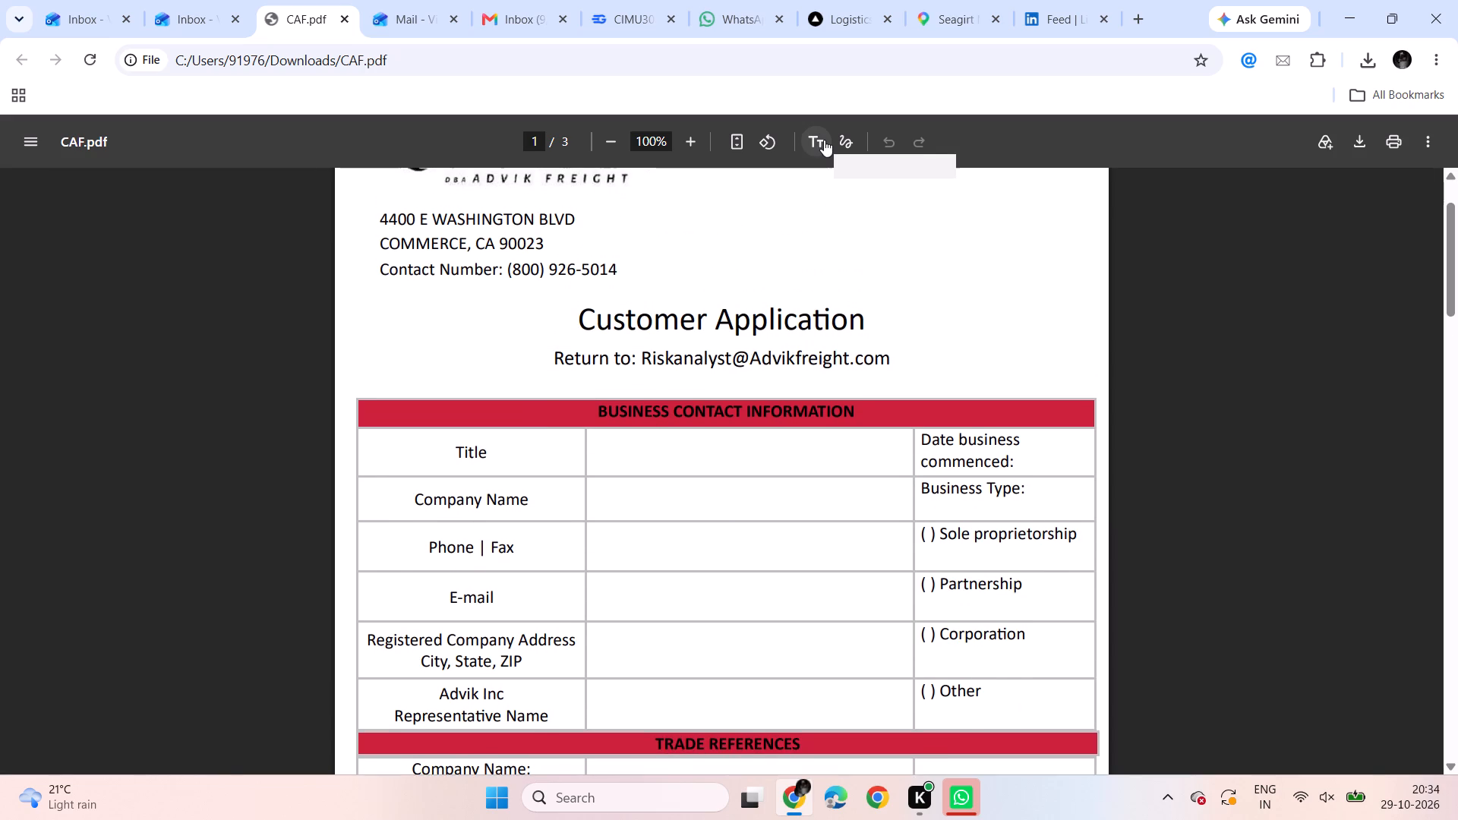
Add an empty text box in the Title row's blank cell and widen it toward the cell's left border.
{"action": "left_click", "coordinate": [822, 140]}
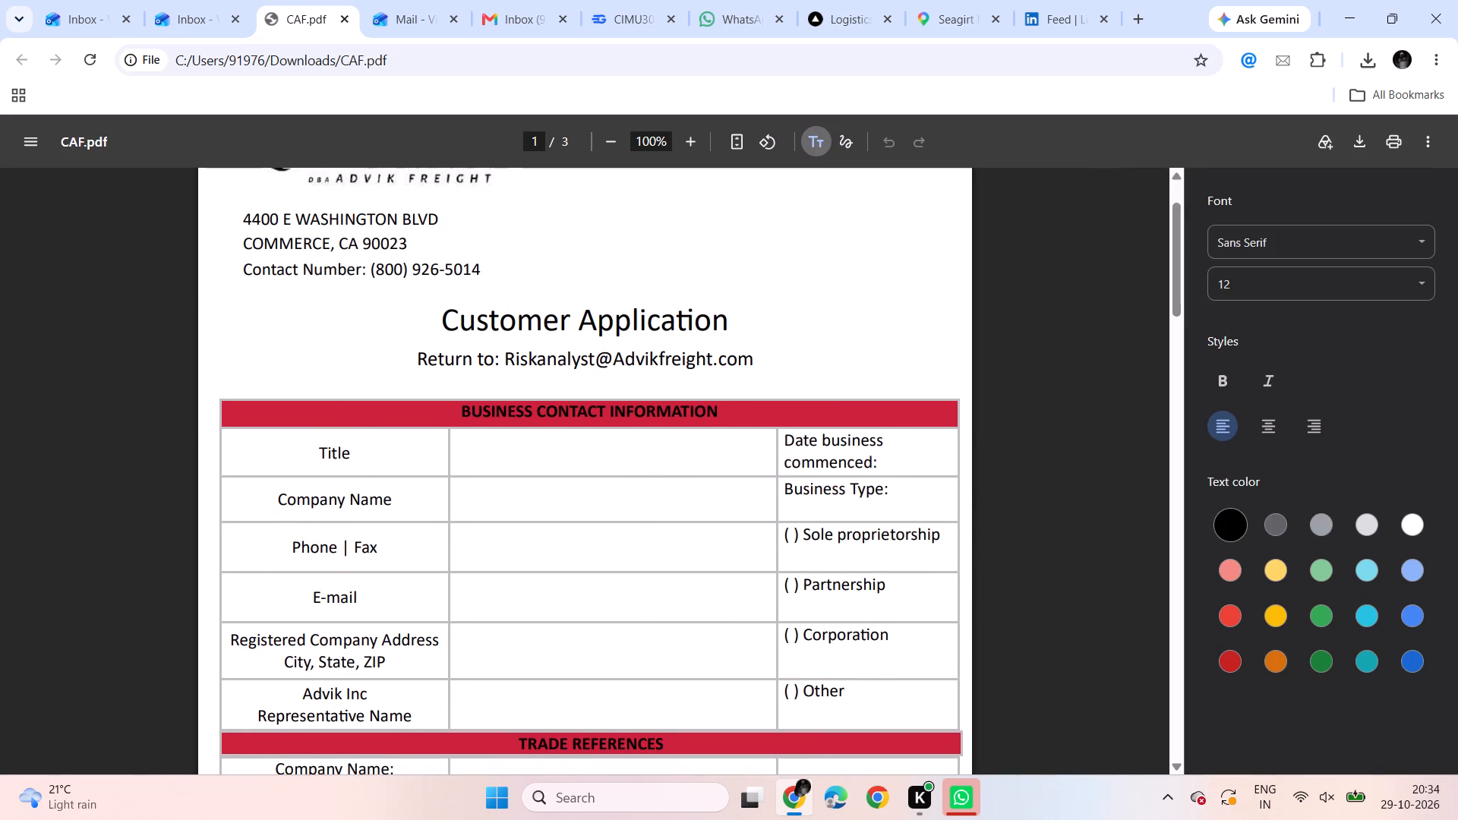
{"action": "left_click", "coordinate": [523, 455]}
{"action": "left_click_drag", "start_coordinate": [524, 450], "coordinate": [503, 451]}
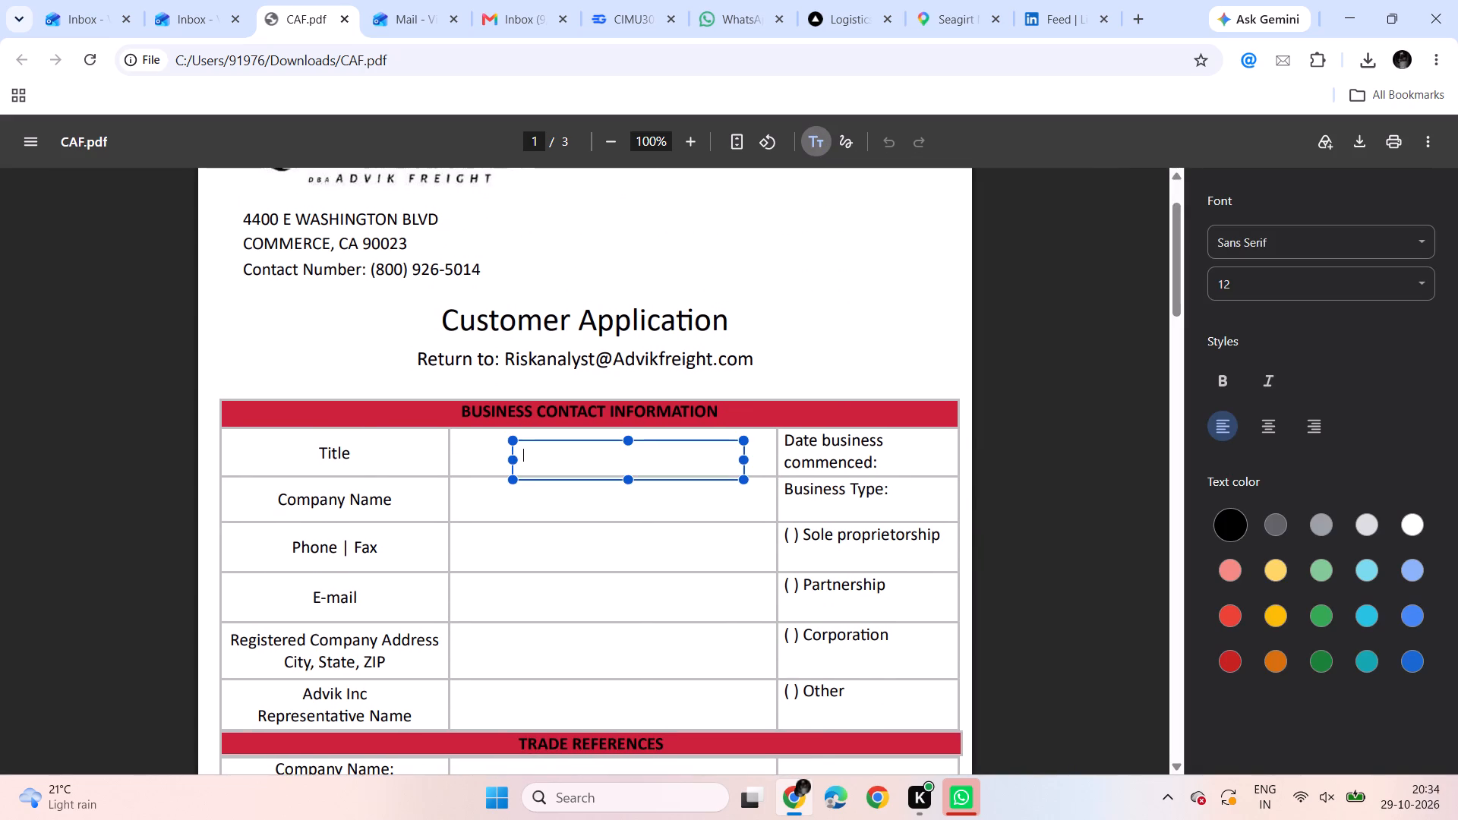
{"action": "left_click_drag", "start_coordinate": [510, 459], "coordinate": [456, 444]}
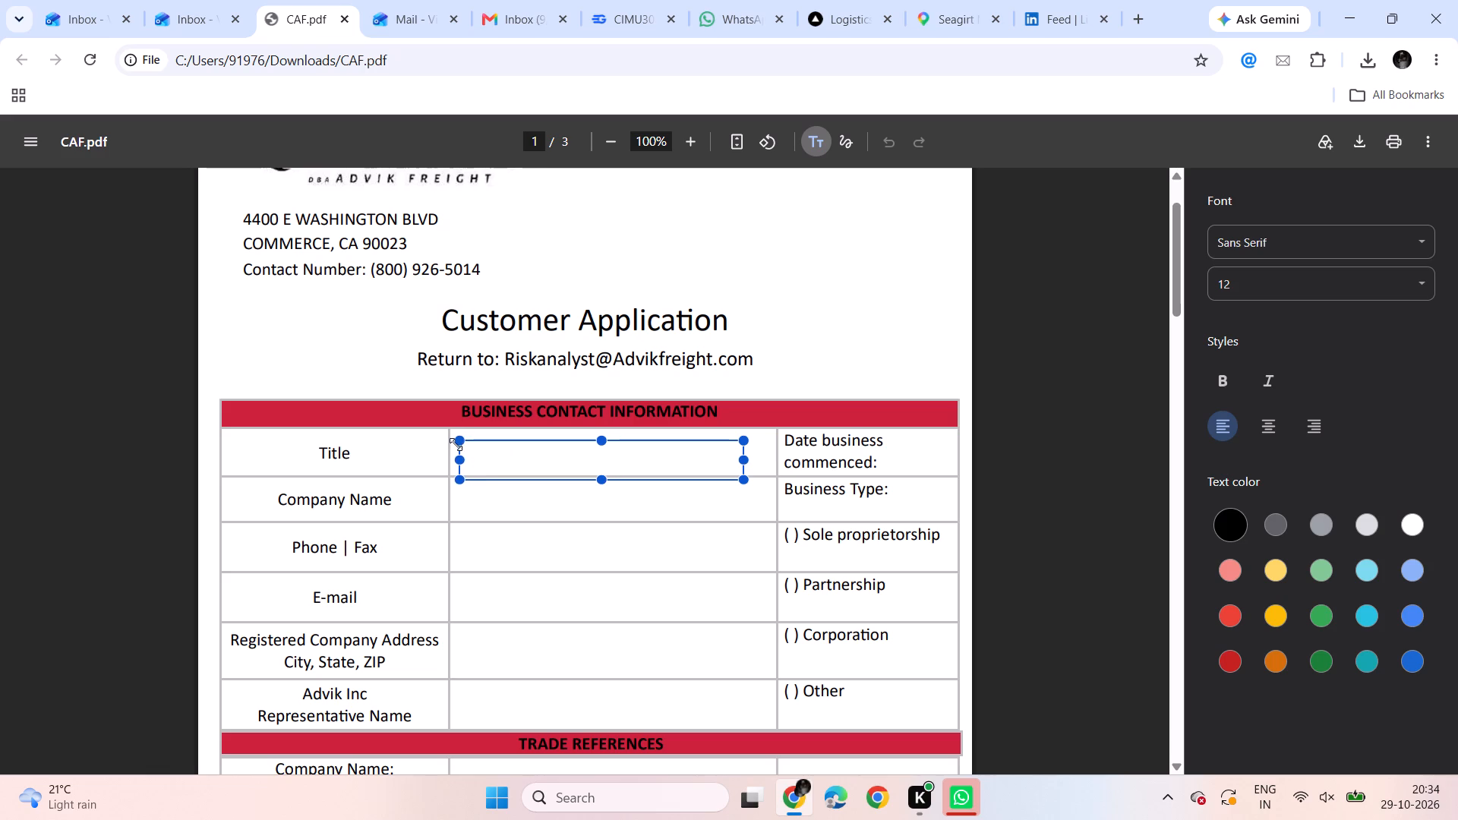
{"action": "left_click_drag", "start_coordinate": [456, 444], "coordinate": [456, 444]}
{"action": "left_click_drag", "start_coordinate": [600, 481], "coordinate": [599, 469]}
{"action": "left_click_drag", "start_coordinate": [599, 469], "coordinate": [601, 462]}
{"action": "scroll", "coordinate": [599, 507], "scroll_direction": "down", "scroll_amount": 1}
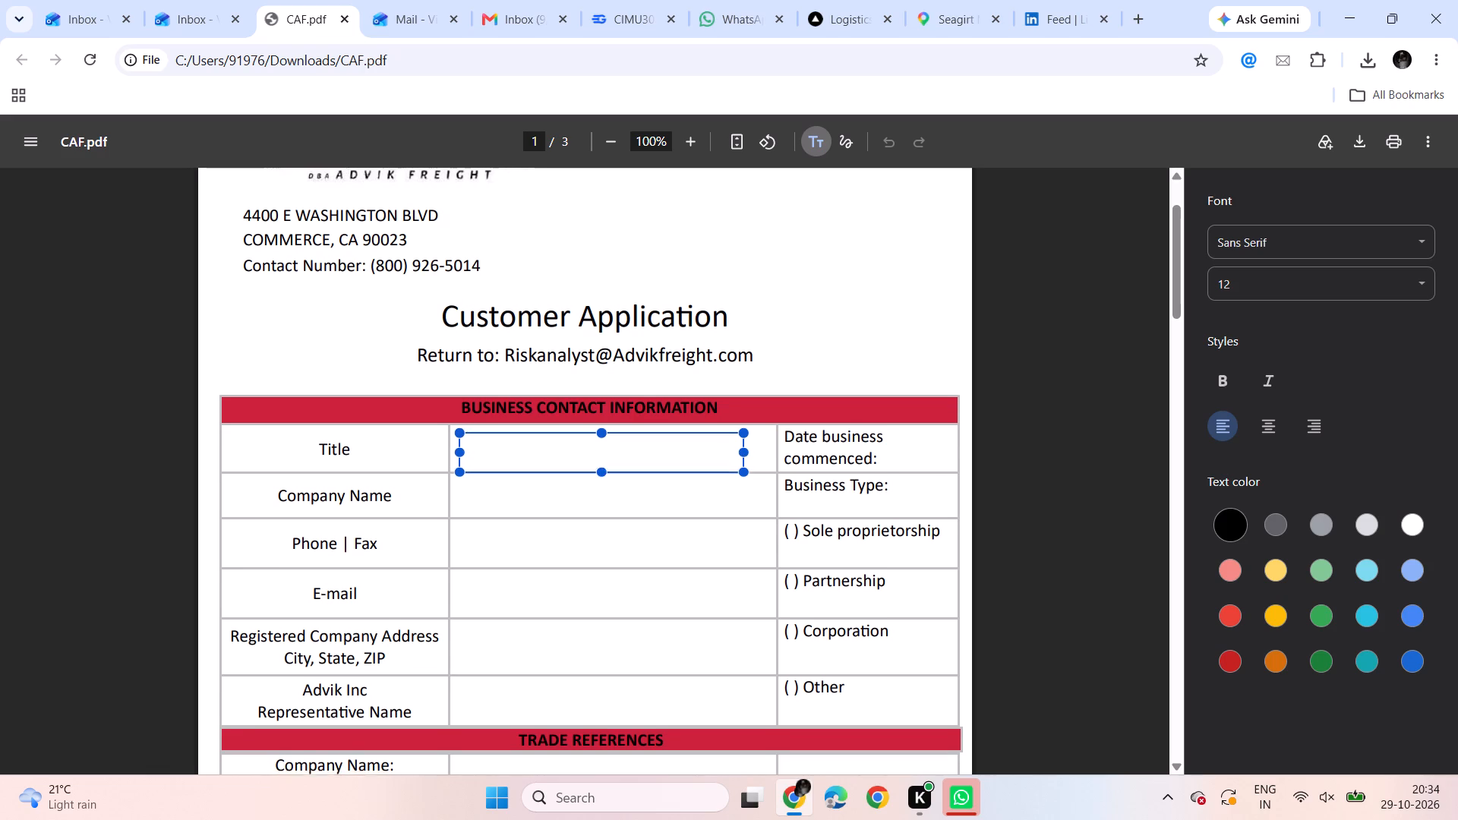
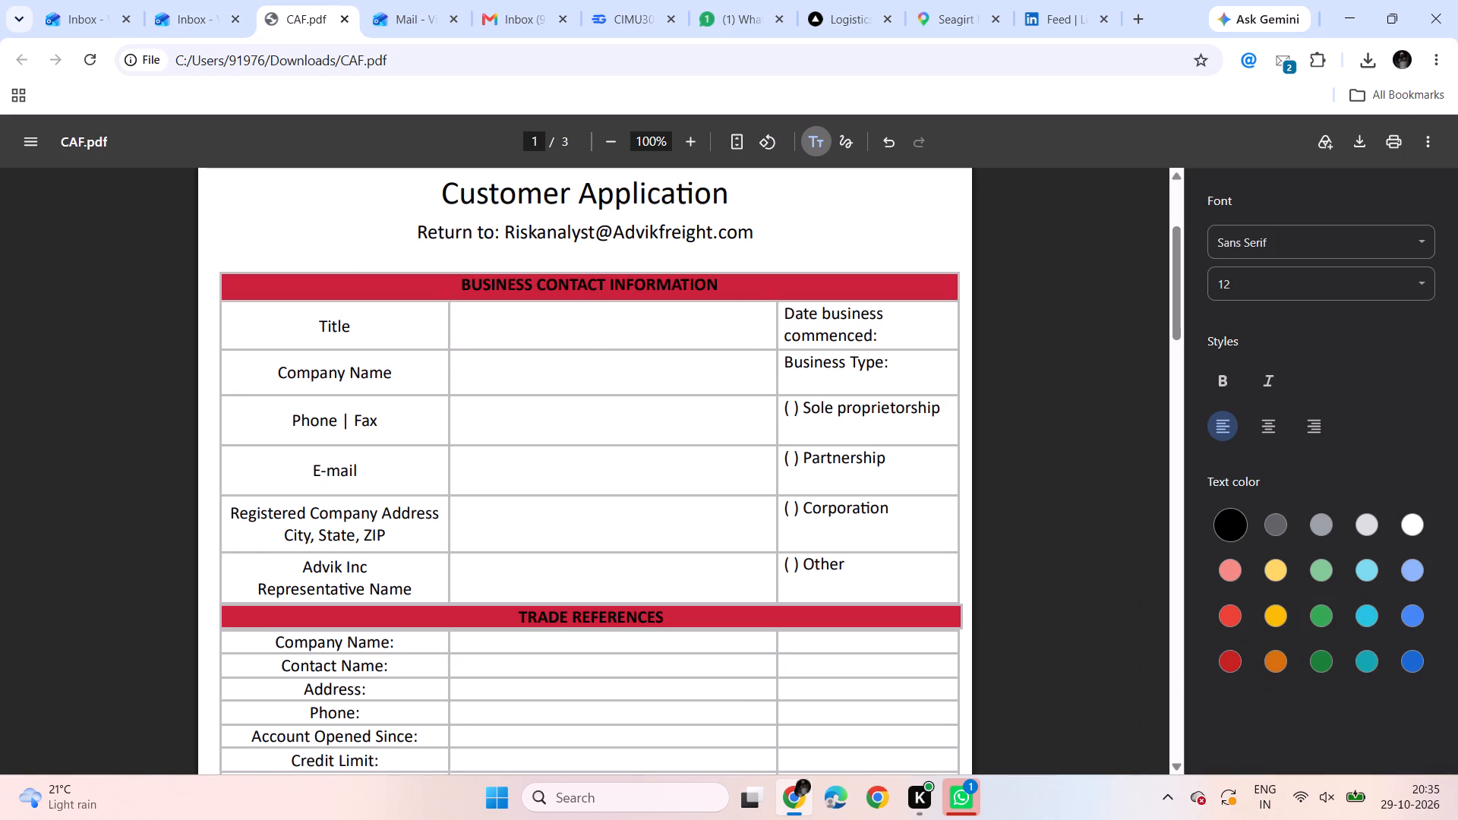
{"action": "left_click", "coordinate": [539, 381]}
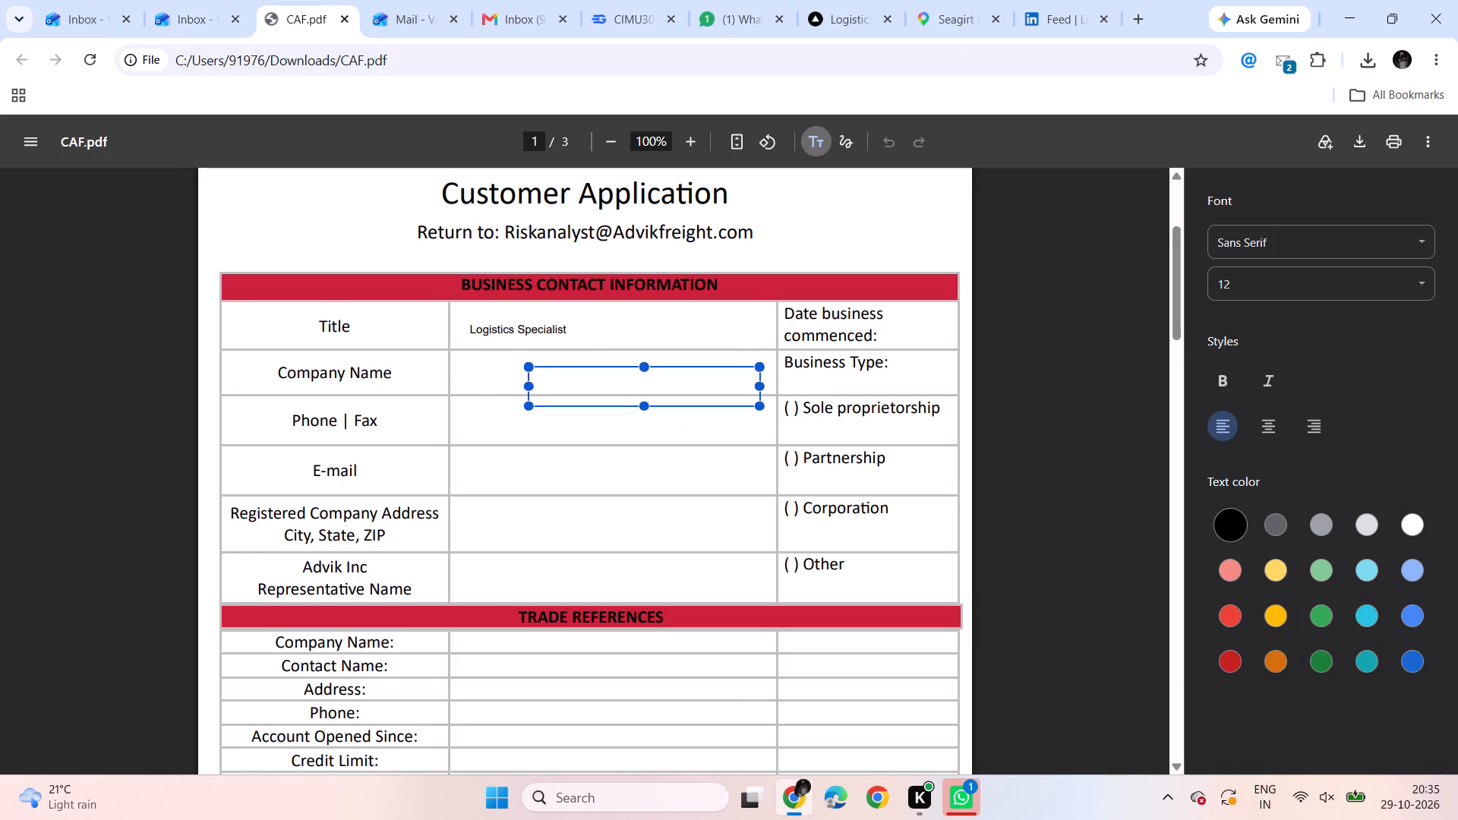
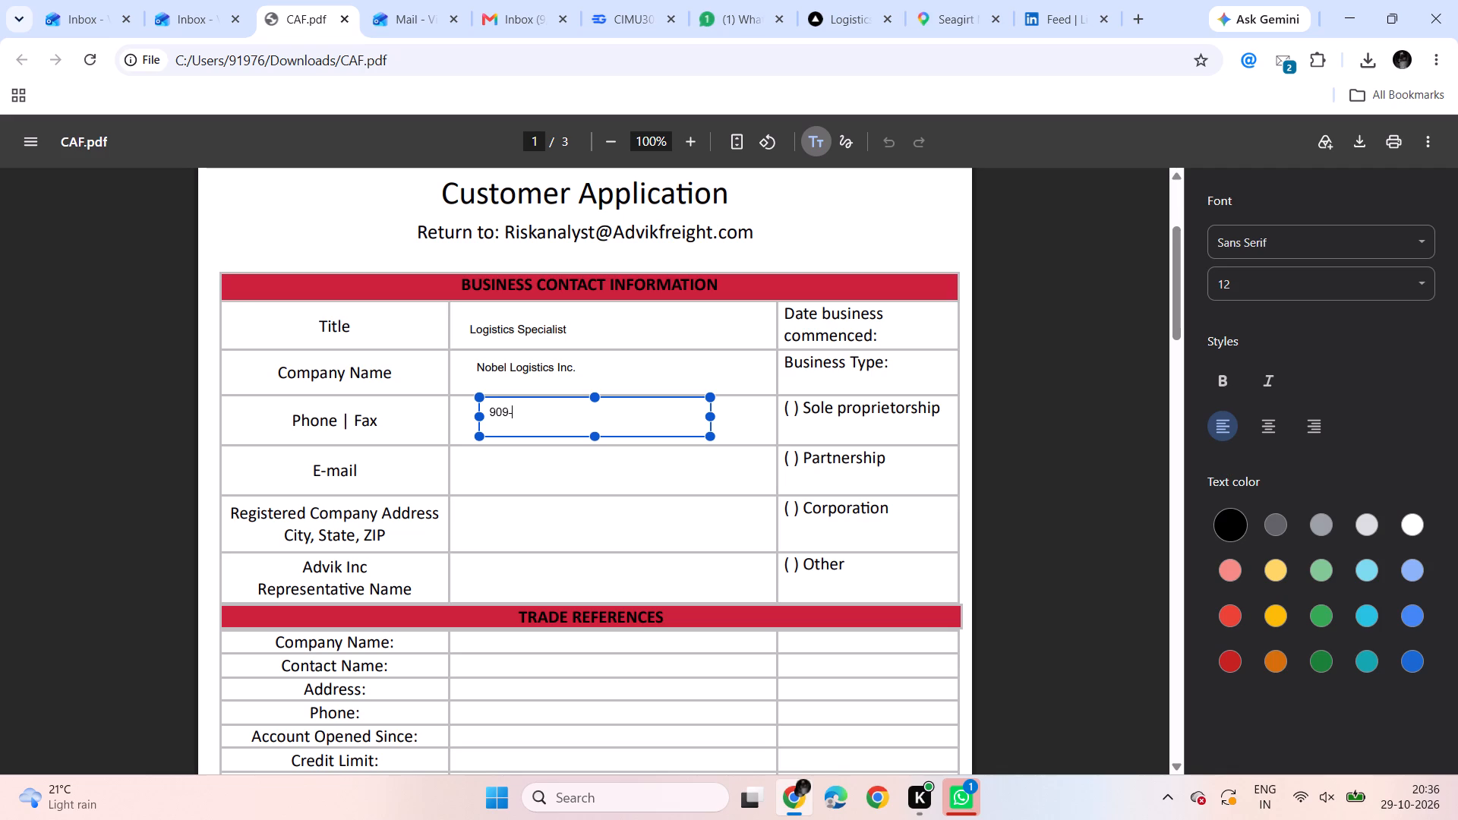
Complete the business phone number in the Phone | Fax row's text box and finish editing that box.
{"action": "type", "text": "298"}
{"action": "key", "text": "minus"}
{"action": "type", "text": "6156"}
{"action": "left_click", "coordinate": [525, 466]}
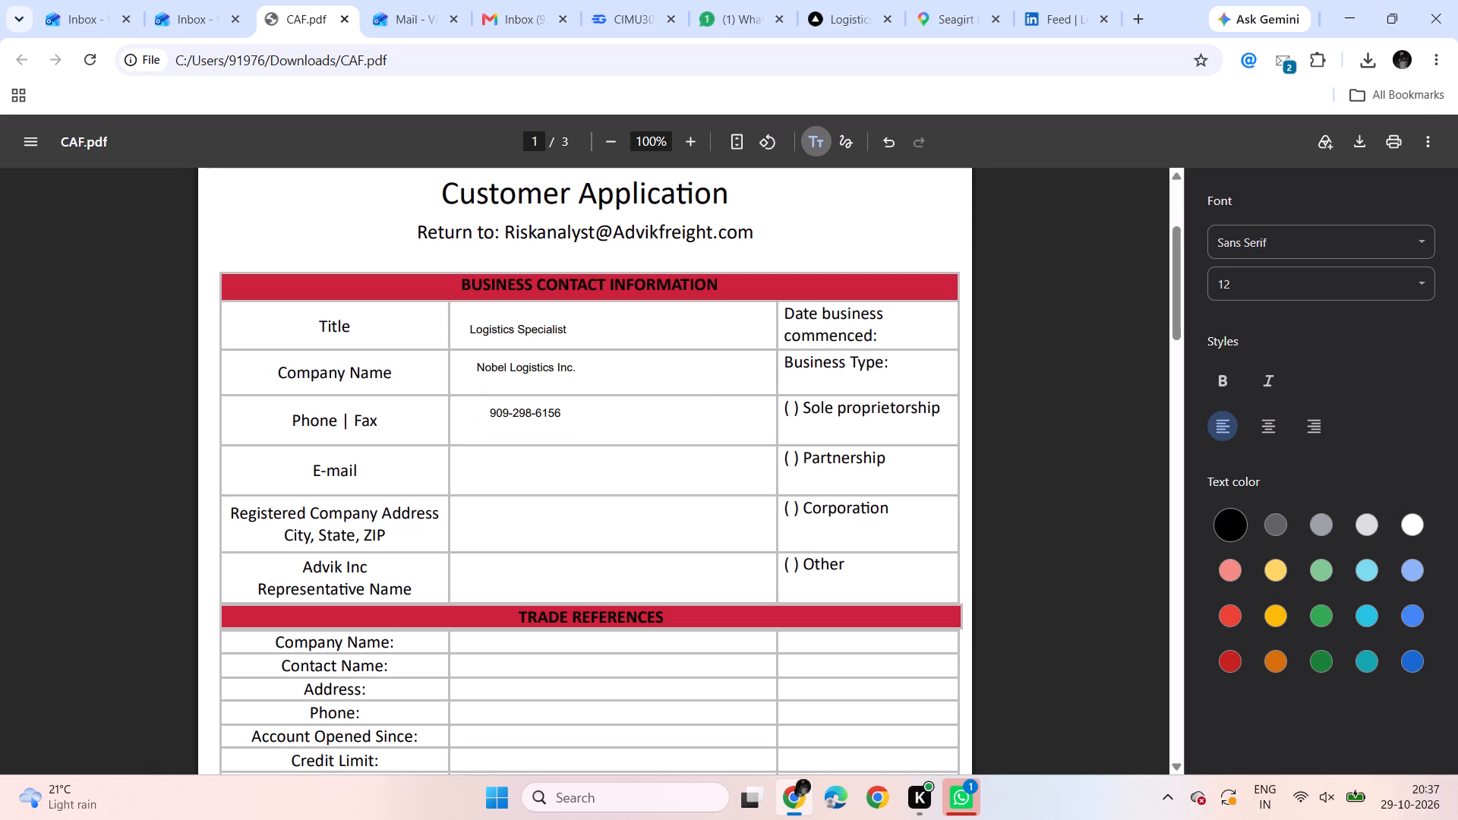
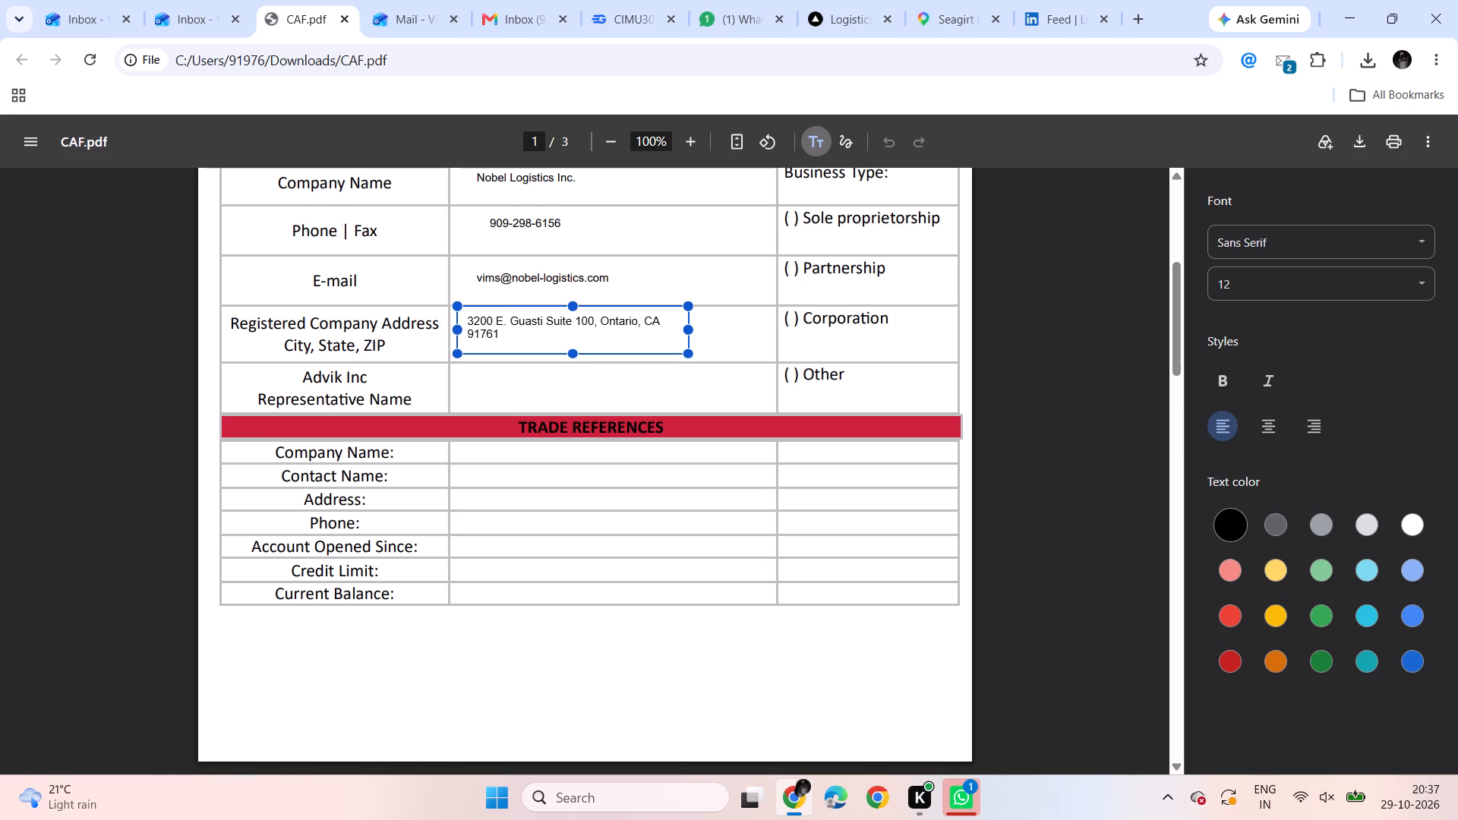
Add an empty text box in the Trade References Company Name row, widen it to the blank cell's left border, and align it vertically with the row.
{"action": "left_click", "coordinate": [602, 455]}
{"action": "left_click", "coordinate": [602, 455]}
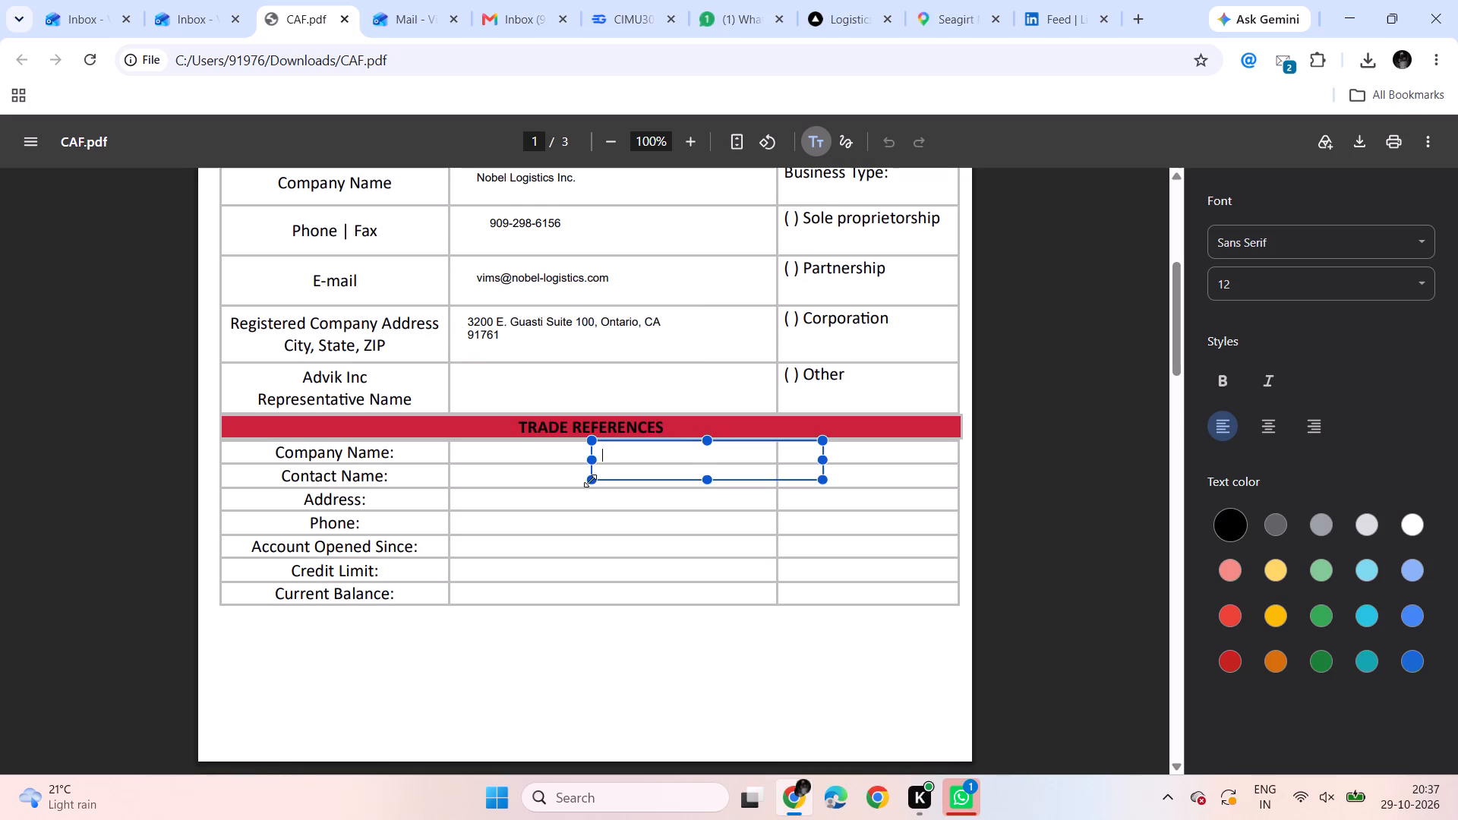
{"action": "left_click_drag", "start_coordinate": [590, 481], "coordinate": [446, 443]}
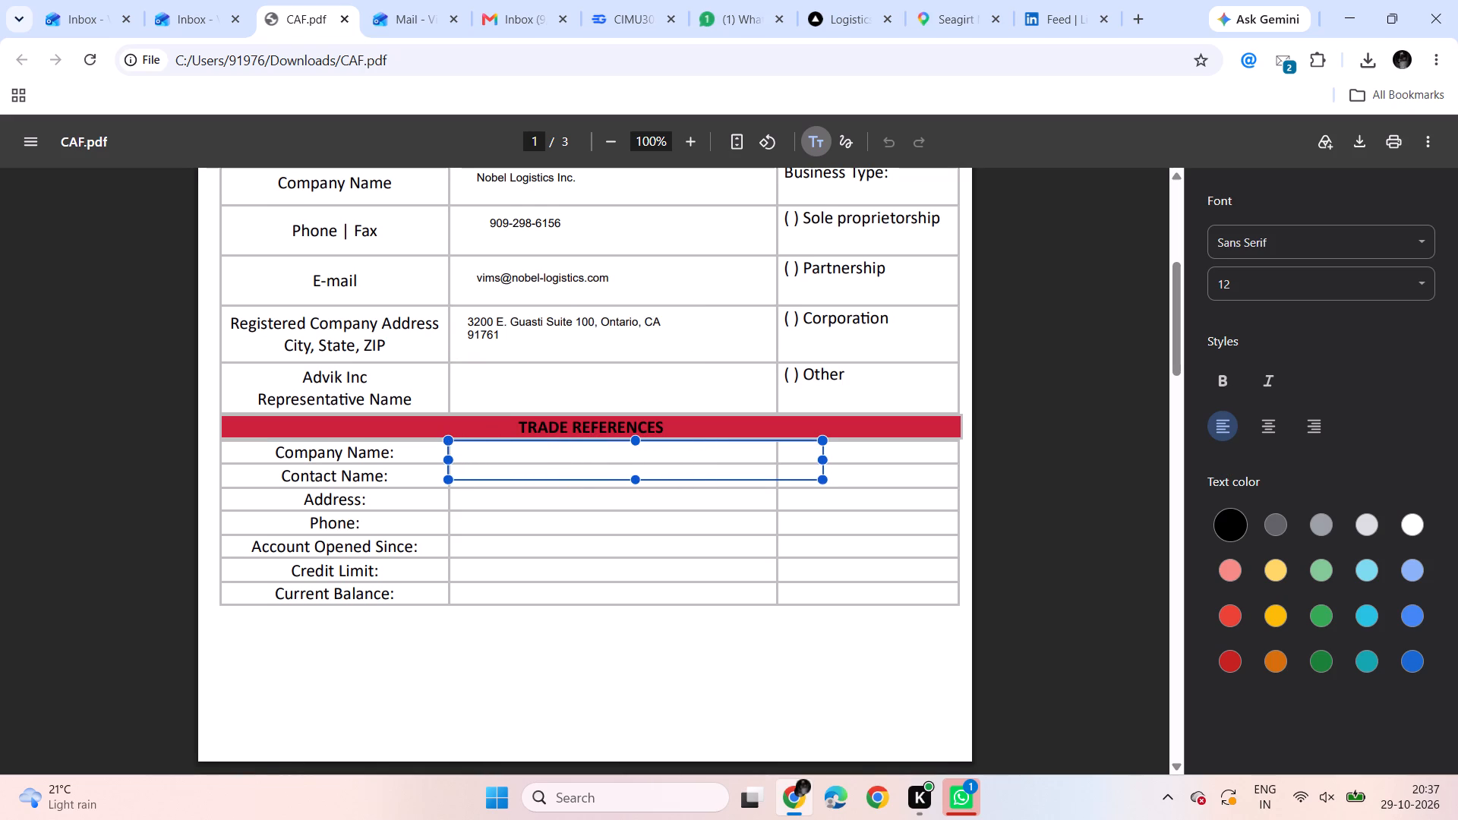
{"action": "left_click_drag", "start_coordinate": [633, 485], "coordinate": [636, 467]}
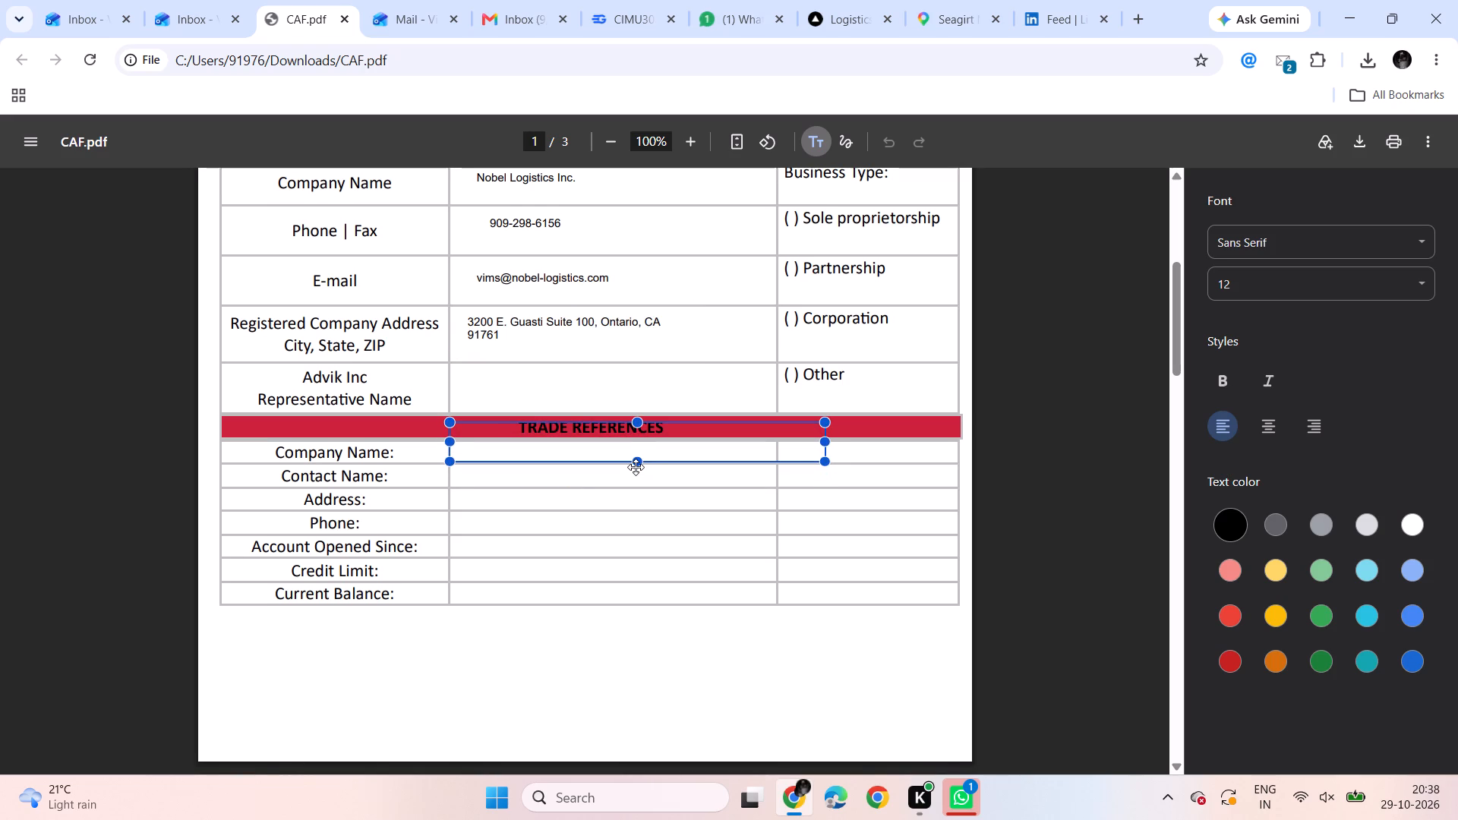
{"action": "left_click_drag", "start_coordinate": [635, 419], "coordinate": [633, 439]}
{"action": "left_click", "coordinate": [542, 453]}
{"action": "left_click_drag", "start_coordinate": [628, 464], "coordinate": [625, 475]}
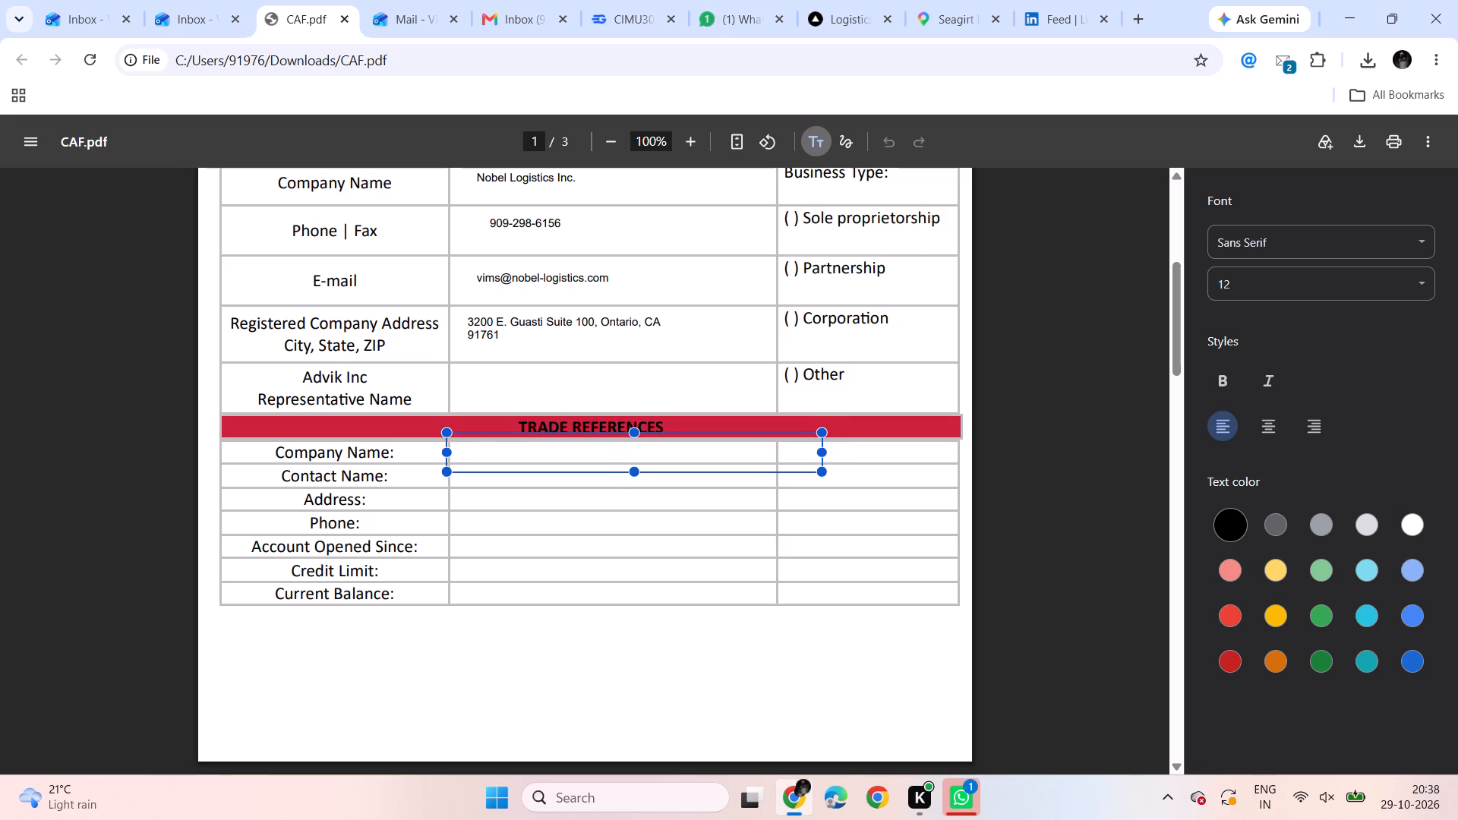
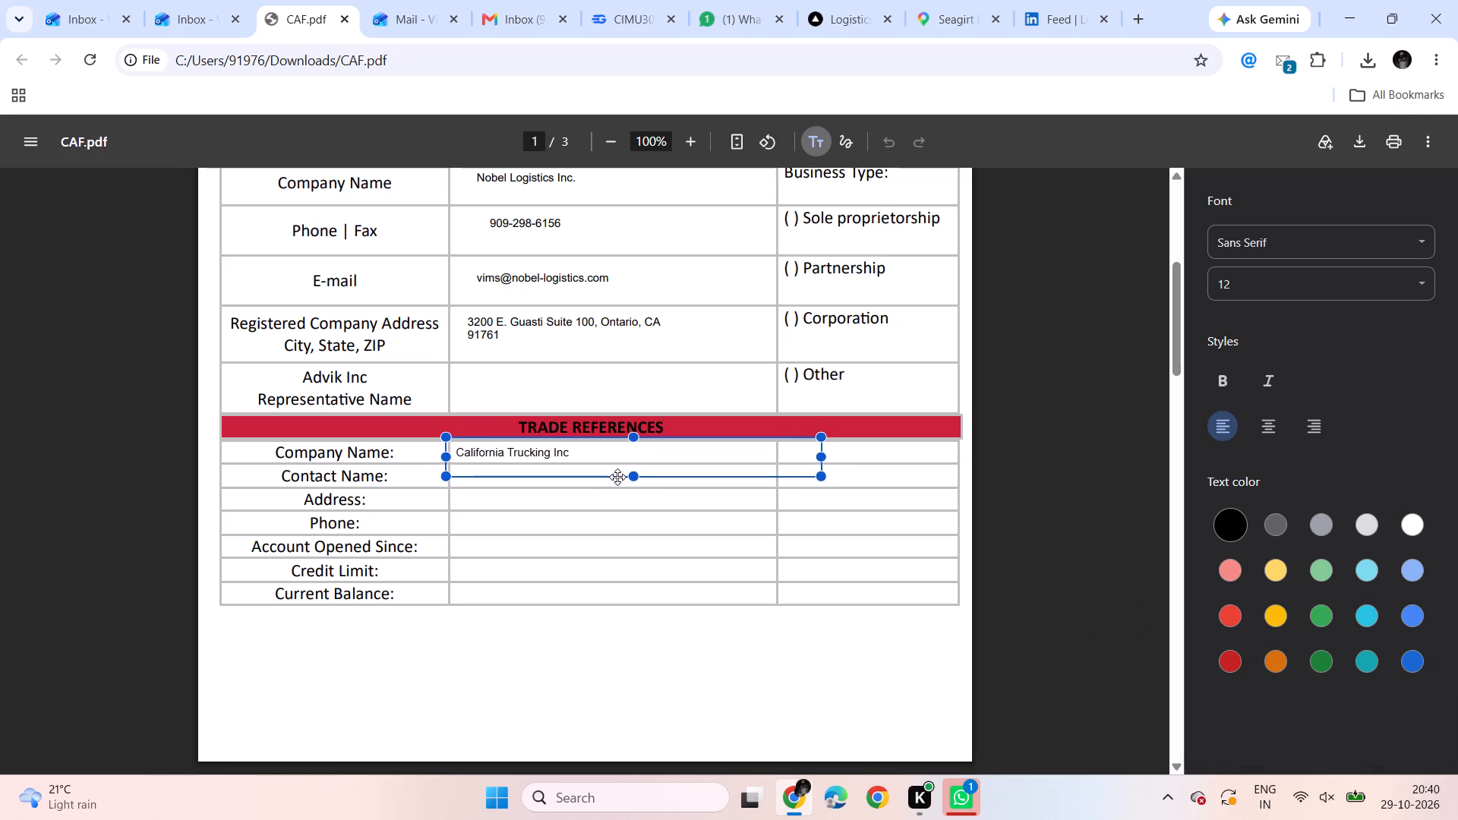
Add a text box in the Contact Name row under Trade References, stretched and aligned to start at the answer column's edge.
{"action": "left_click", "coordinate": [617, 522]}
{"action": "left_click", "coordinate": [593, 479]}
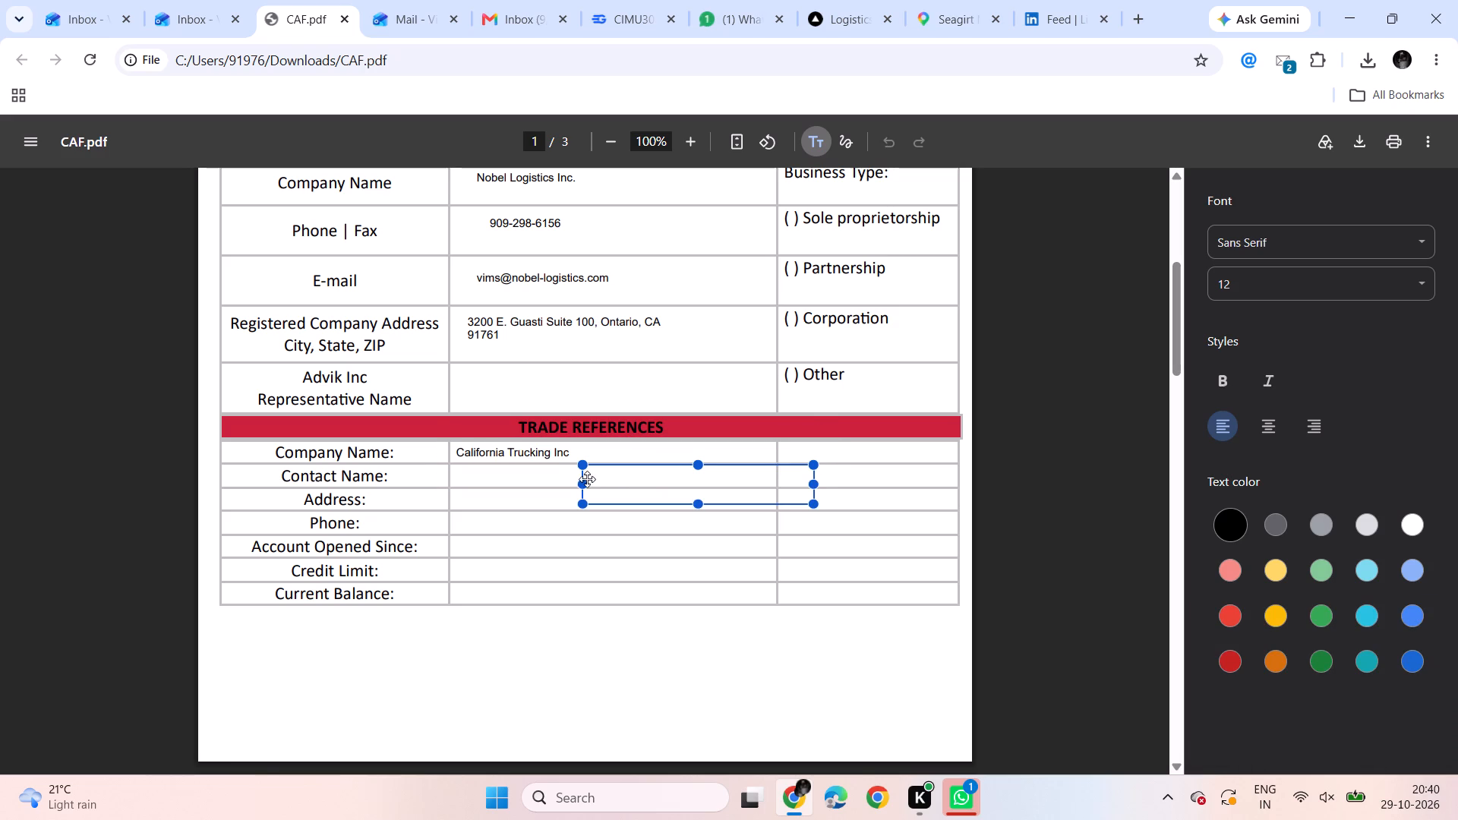
{"action": "left_click_drag", "start_coordinate": [582, 484], "coordinate": [455, 482]}
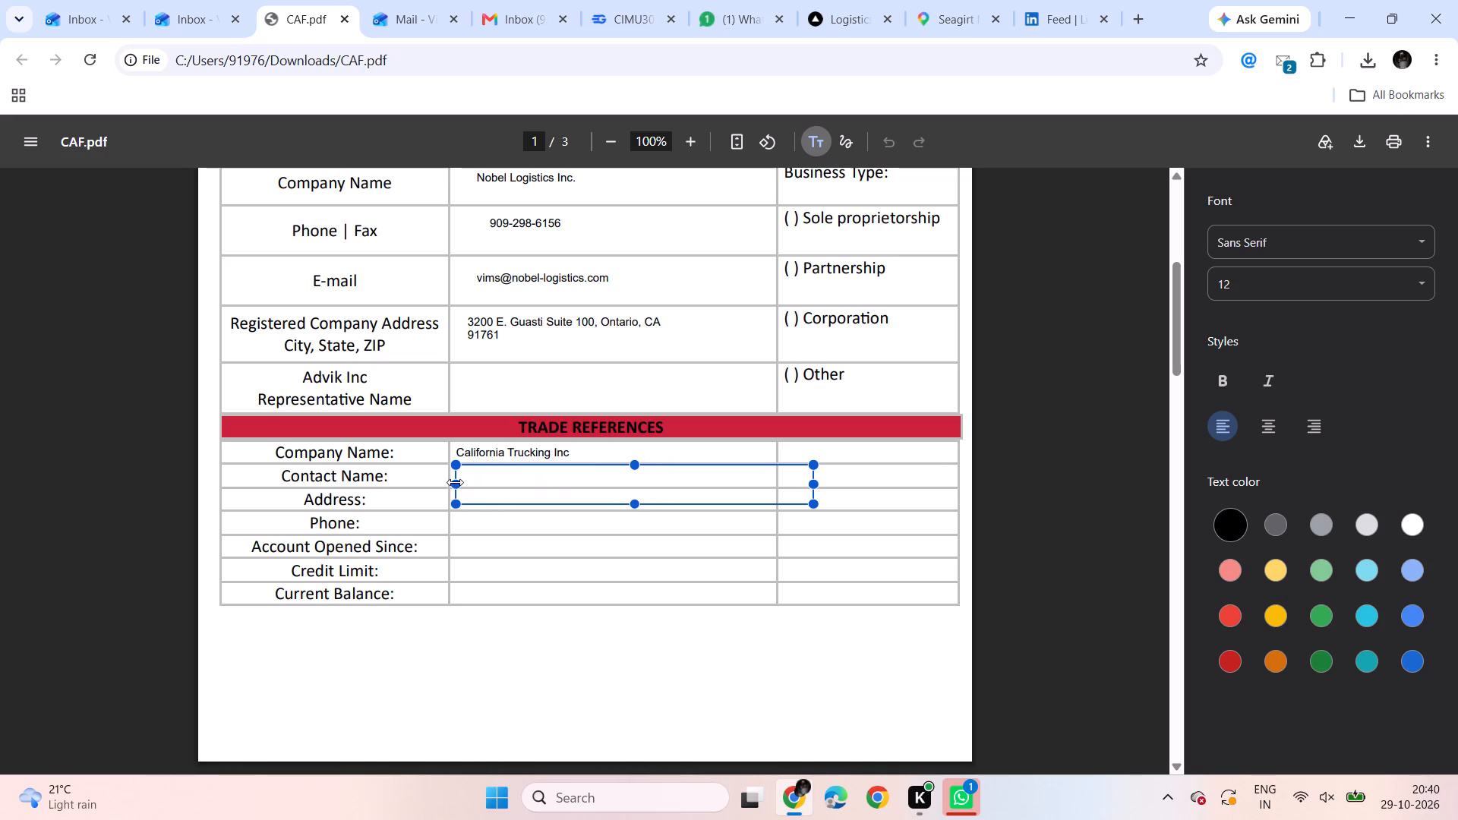
{"action": "left_click_drag", "start_coordinate": [455, 482], "coordinate": [451, 482]}
{"action": "left_click_drag", "start_coordinate": [630, 503], "coordinate": [630, 494]}
{"action": "left_click_drag", "start_coordinate": [619, 488], "coordinate": [617, 478]}
{"action": "left_click_drag", "start_coordinate": [583, 467], "coordinate": [582, 459]}
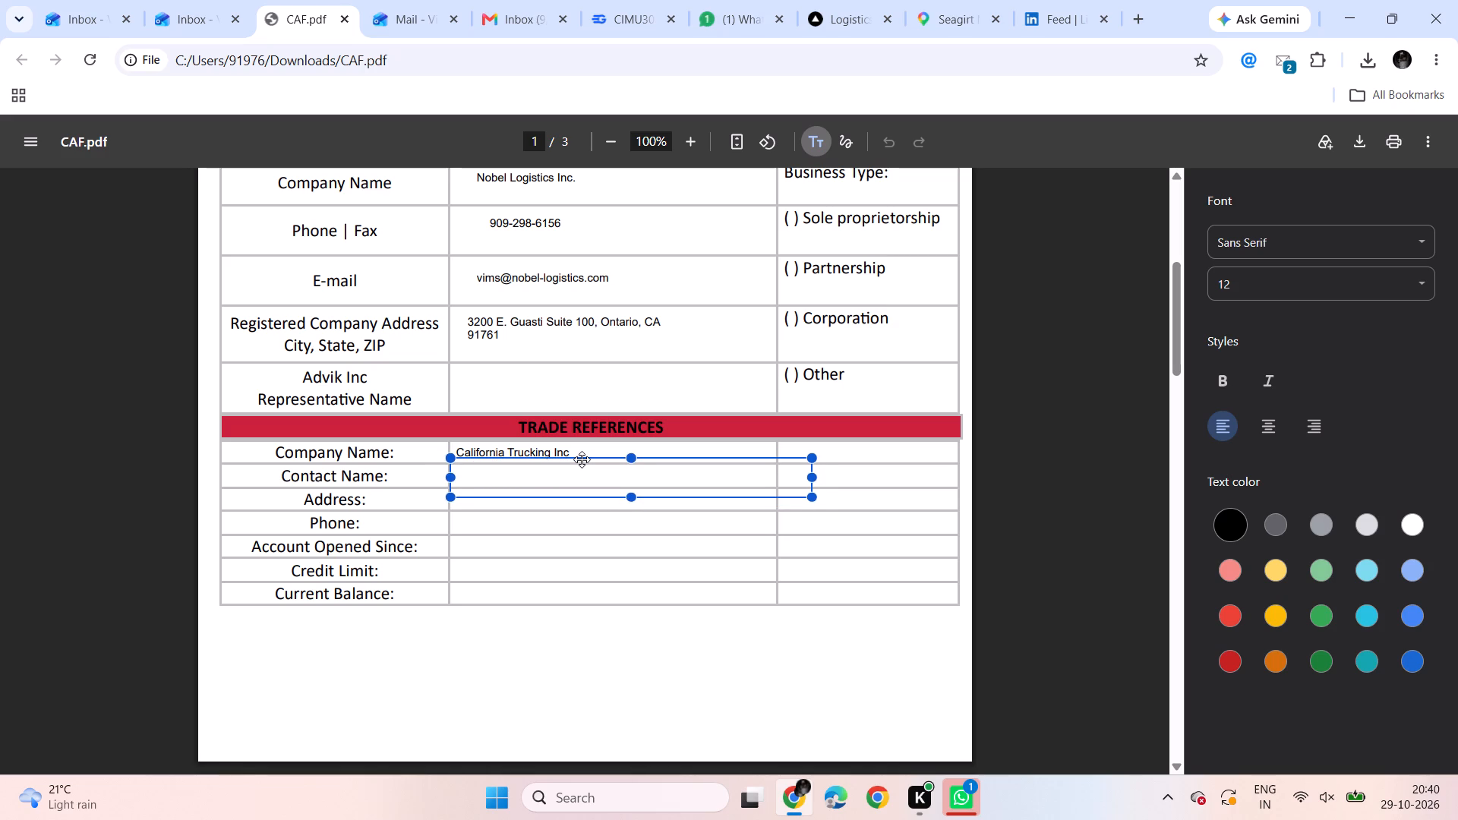
{"action": "left_click_drag", "start_coordinate": [582, 459], "coordinate": [579, 459]}
{"action": "left_click", "coordinate": [482, 476]}
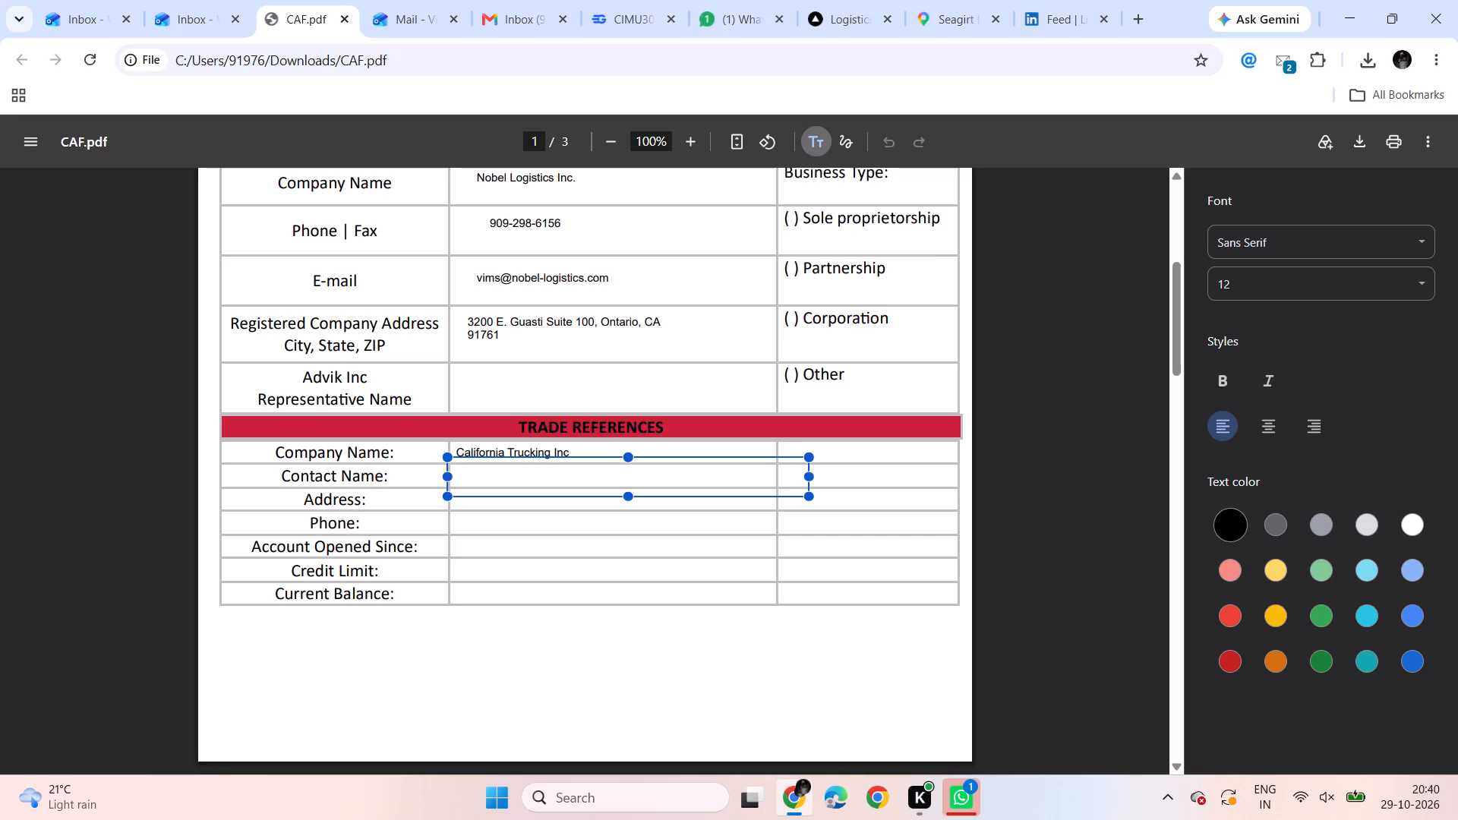
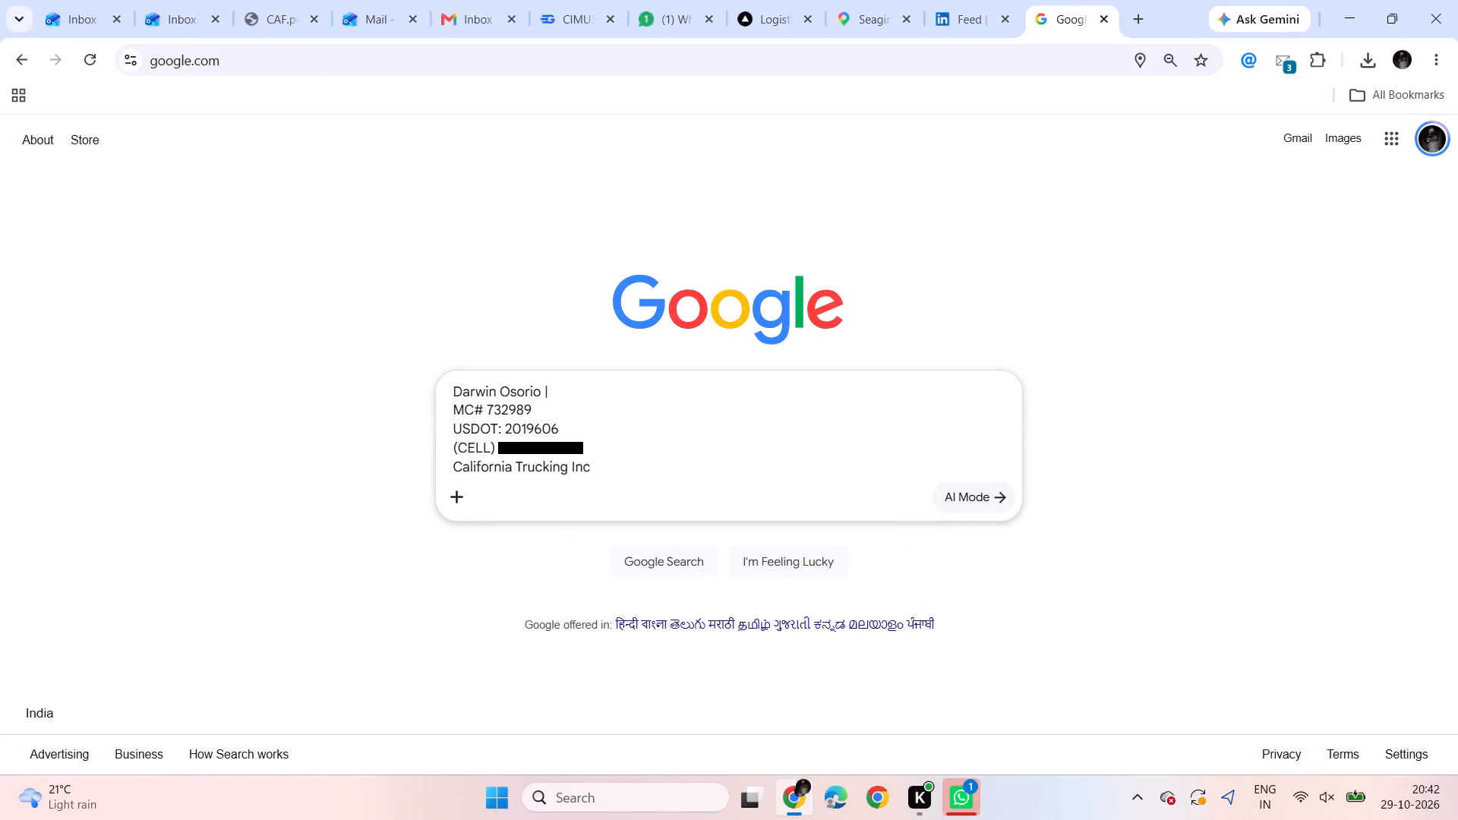
Add the word "address" below the California Trucking Inc contact details in the Google query and run the search.
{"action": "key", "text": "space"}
{"action": "key", "text": "shift+Return"}
{"action": "key", "text": "shift+Return"}
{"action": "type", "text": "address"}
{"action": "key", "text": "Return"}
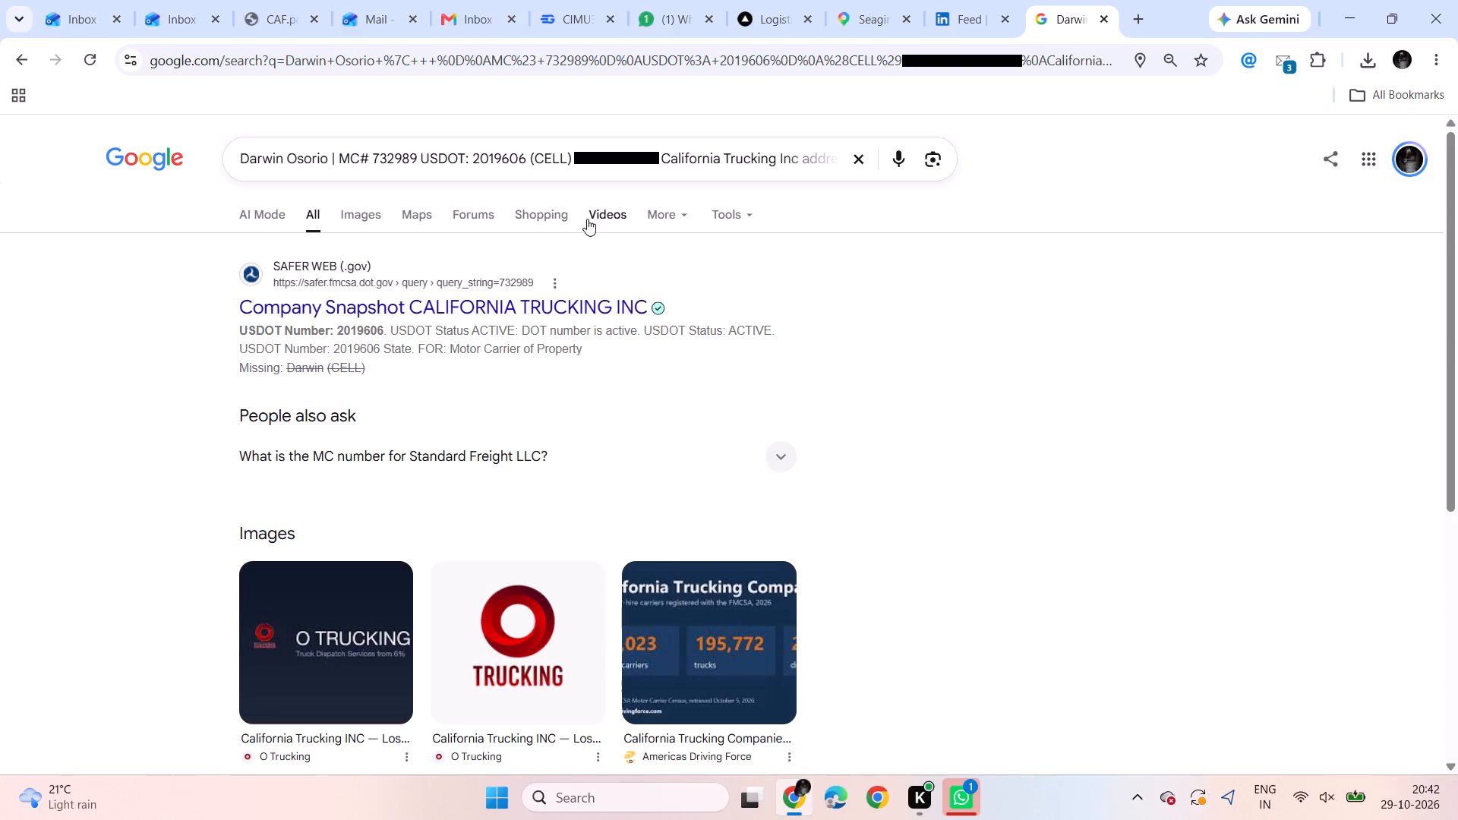
Examine the container stacks in the Seagirt Marine Terminal yard up close on the open Google Maps satellite view.
{"action": "left_click", "coordinate": [839, 18]}
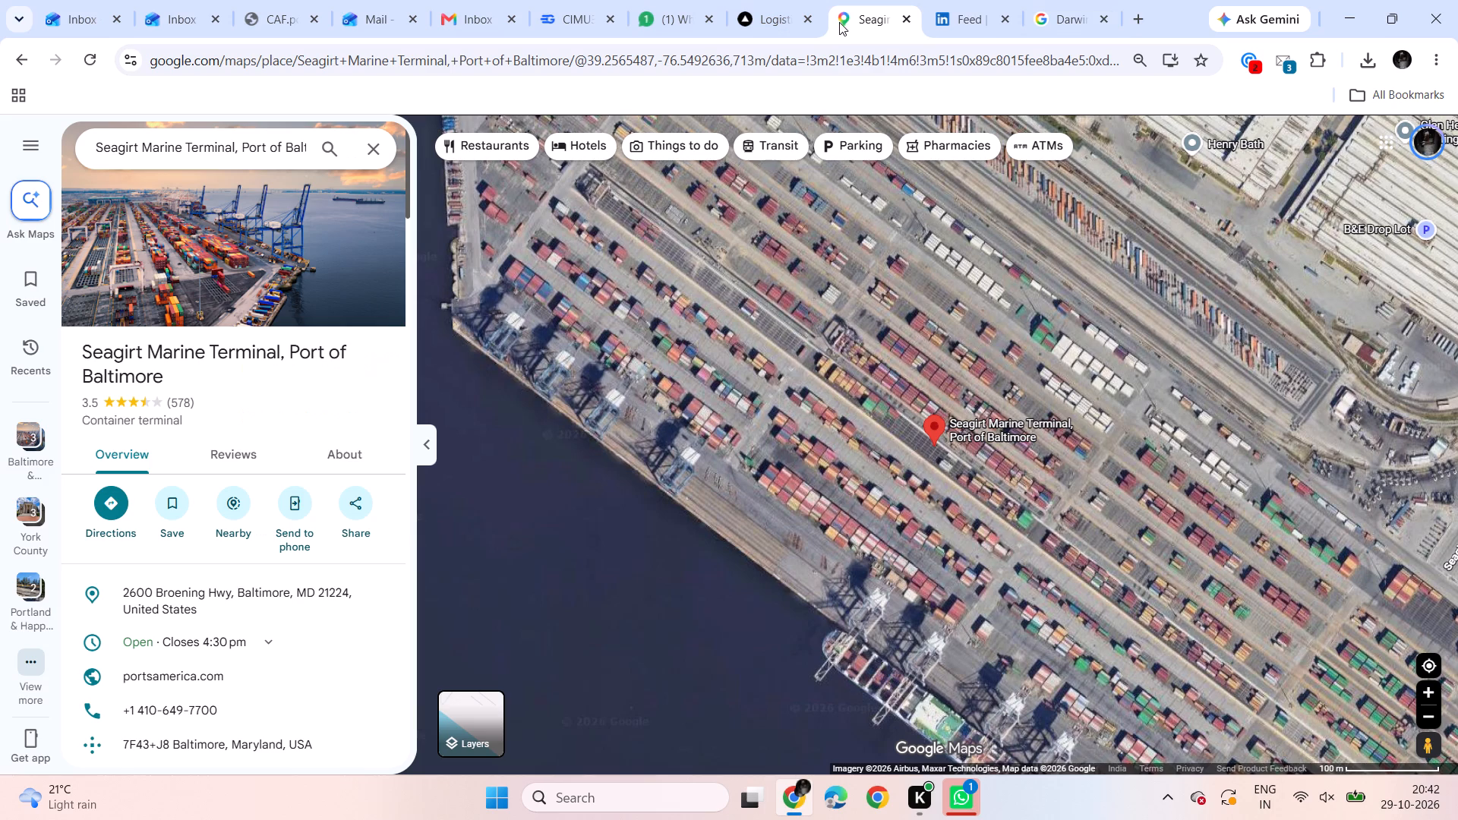
{"action": "left_click_drag", "start_coordinate": [1135, 543], "coordinate": [750, 363]}
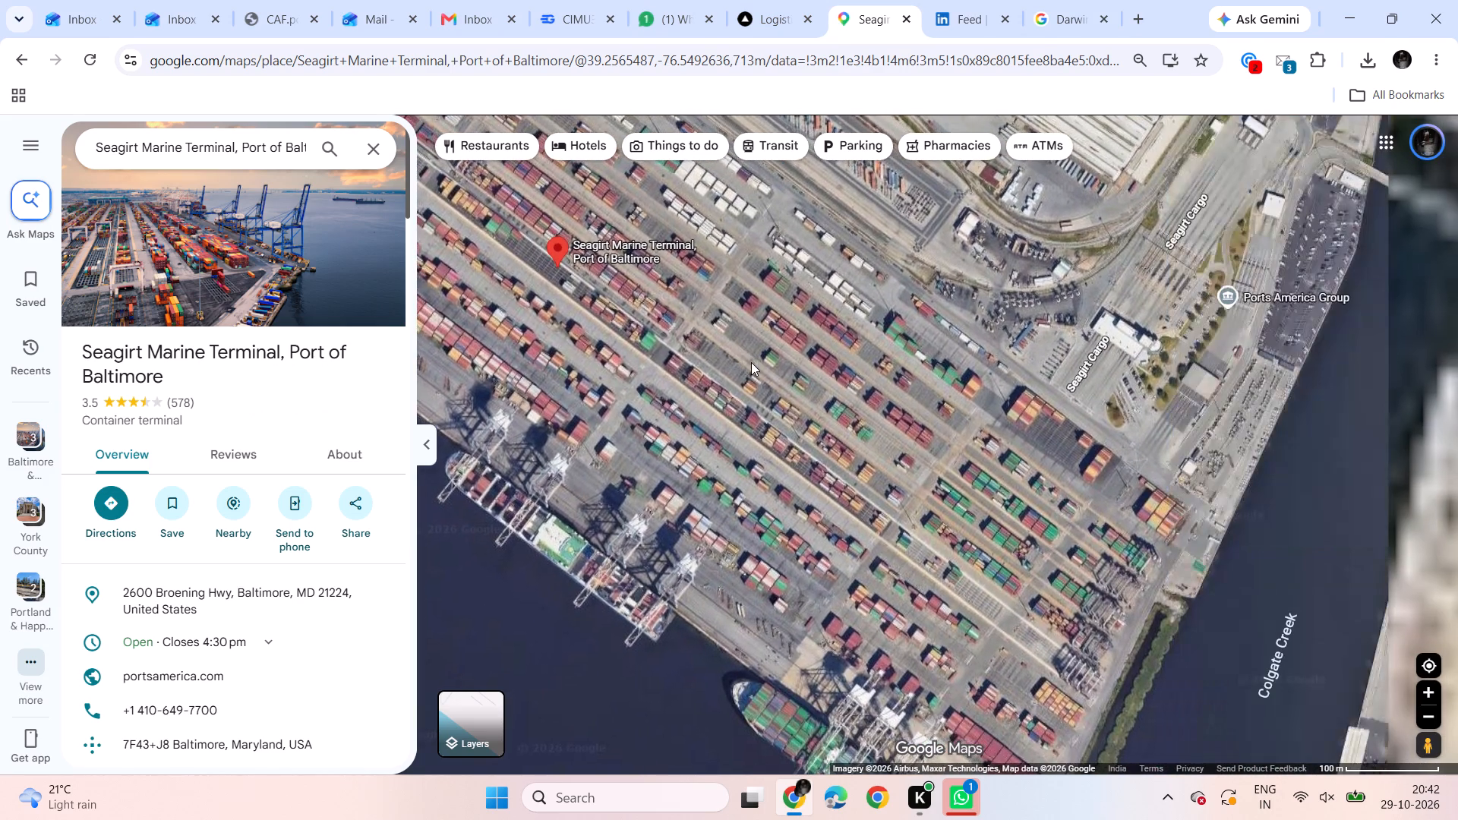
{"action": "scroll", "coordinate": [898, 426], "scroll_direction": "up", "scroll_amount": 7}
{"action": "scroll", "coordinate": [898, 426], "scroll_direction": "up", "scroll_amount": 16}
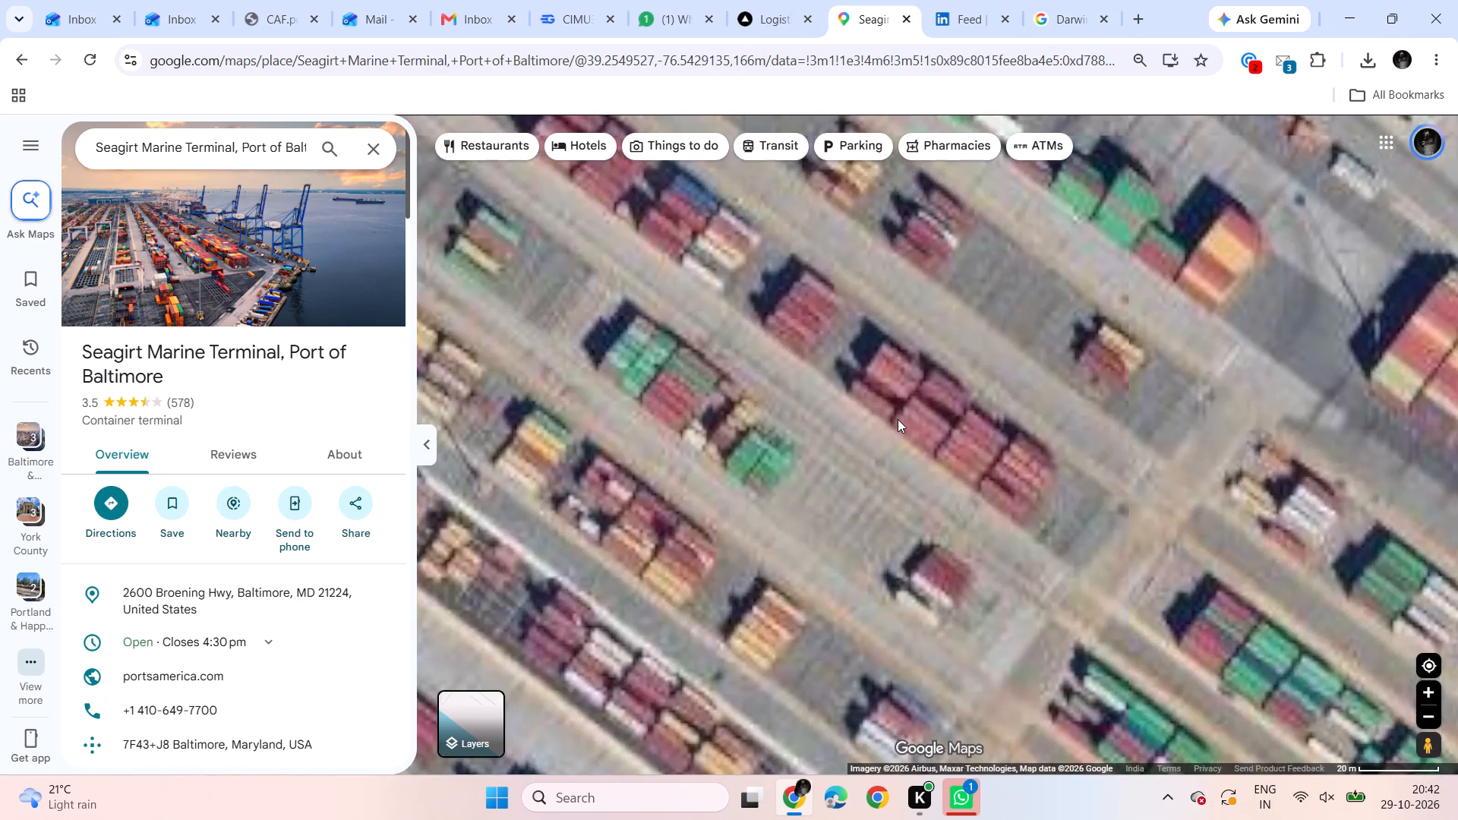
{"action": "left_click_drag", "start_coordinate": [950, 557], "coordinate": [1093, 442]}
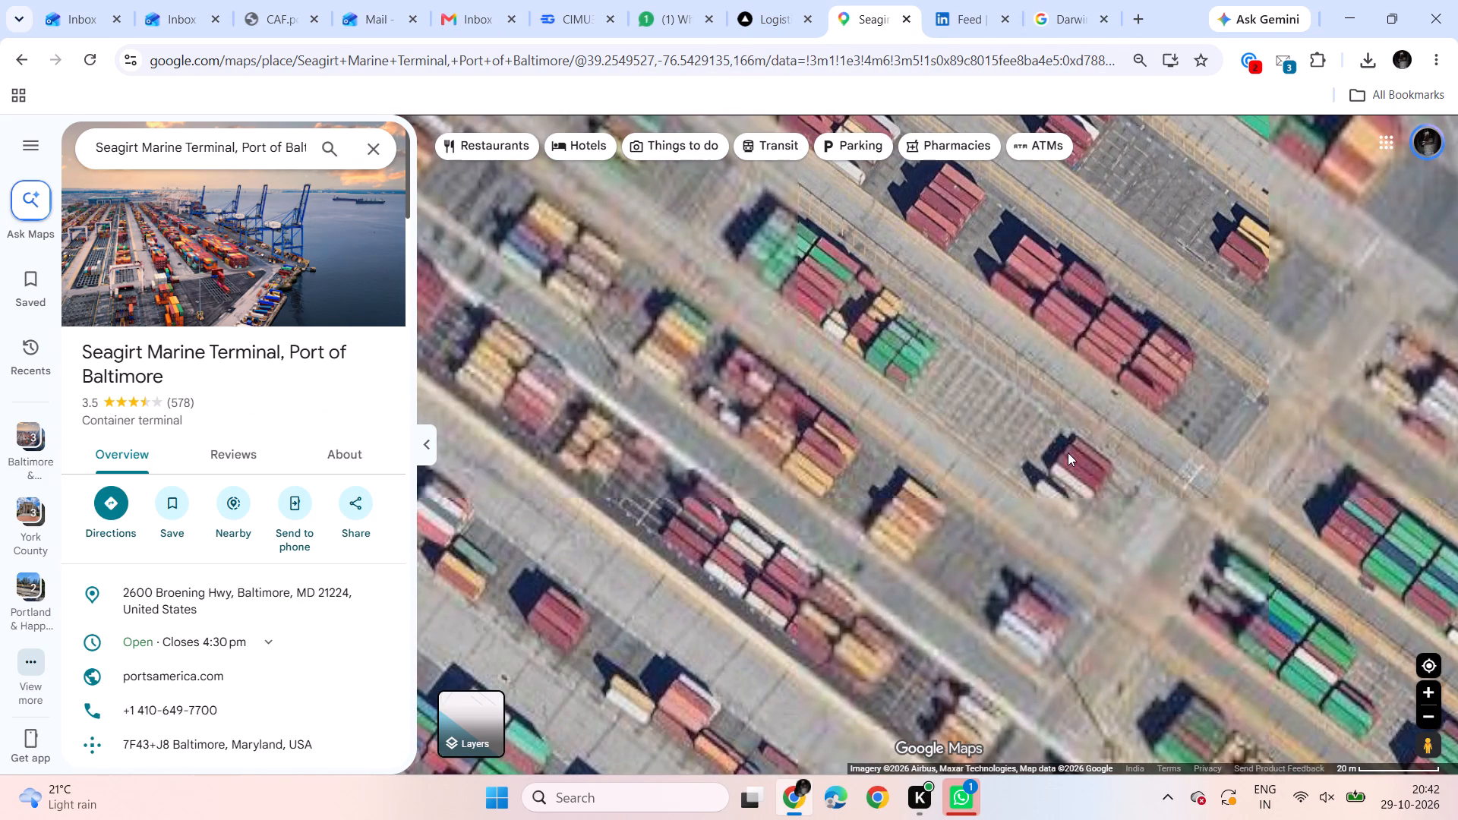
{"action": "left_click_drag", "start_coordinate": [792, 561], "coordinate": [883, 470]}
{"action": "scroll", "coordinate": [883, 470], "scroll_direction": "up", "scroll_amount": 15}
{"action": "scroll", "coordinate": [883, 470], "scroll_direction": "up", "scroll_amount": 6}
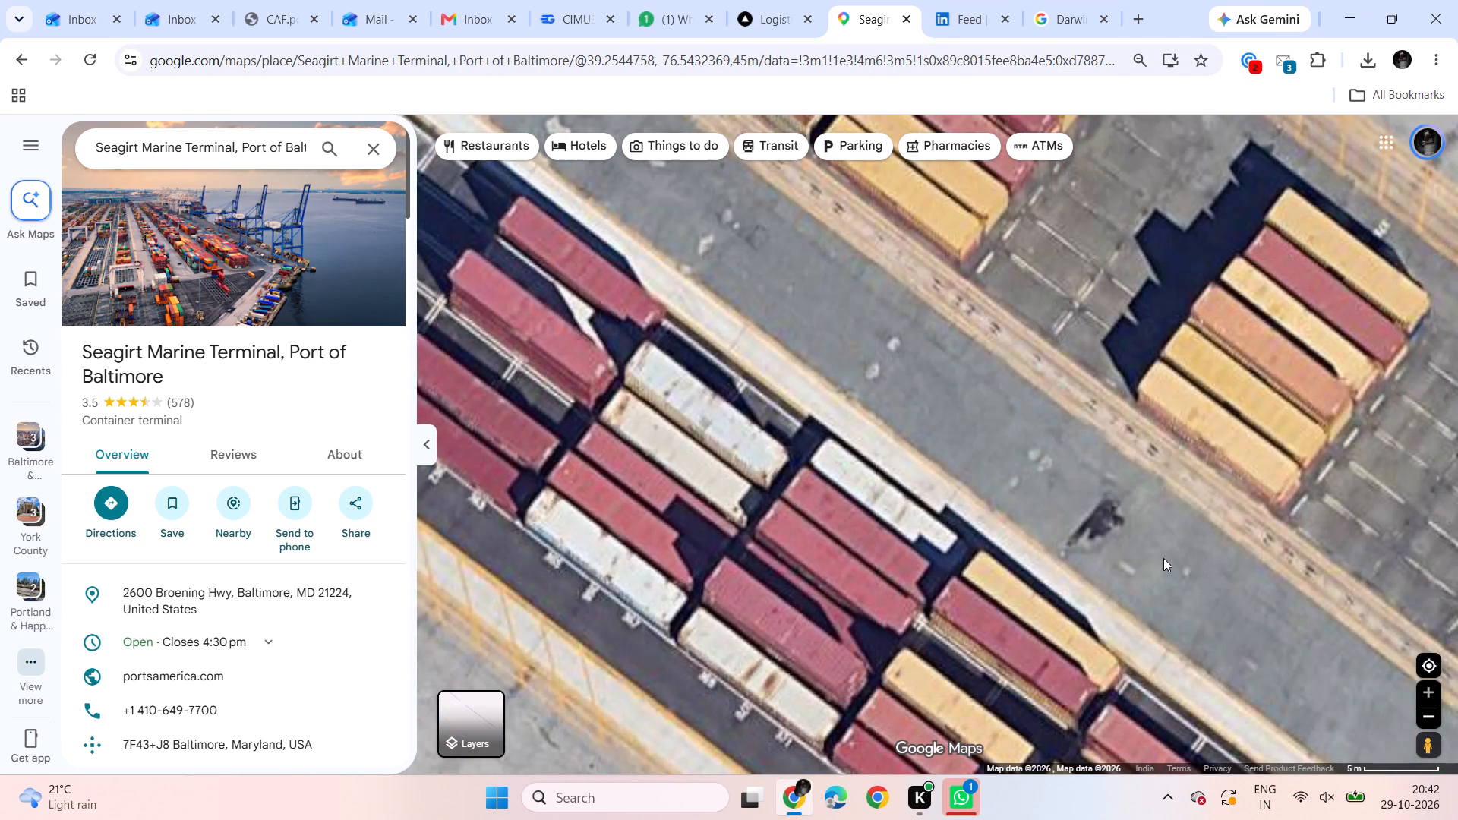
{"action": "left_click_drag", "start_coordinate": [1163, 558], "coordinate": [860, 557]}
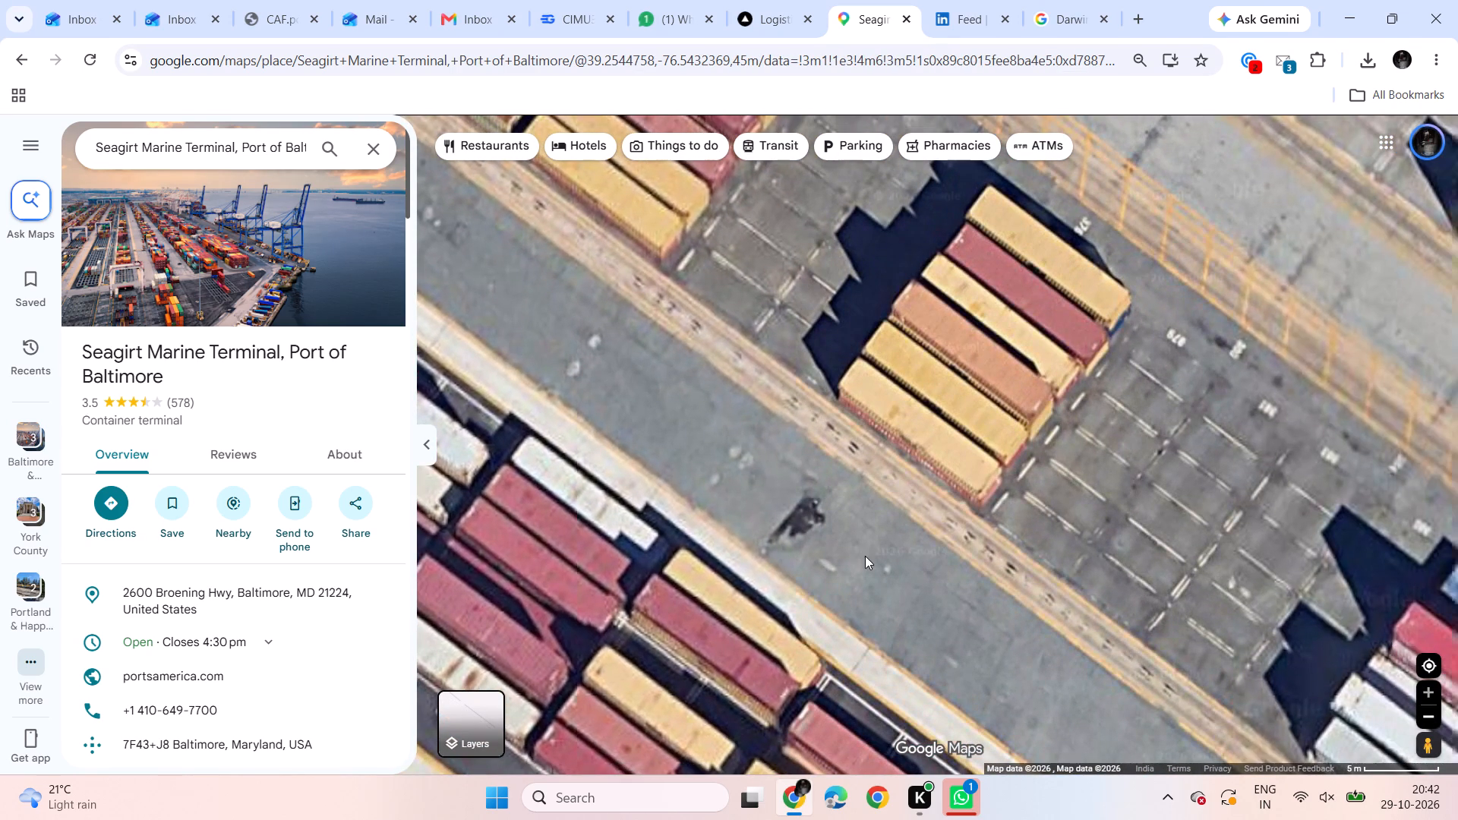
{"action": "left_click_drag", "start_coordinate": [1182, 537], "coordinate": [978, 538]}
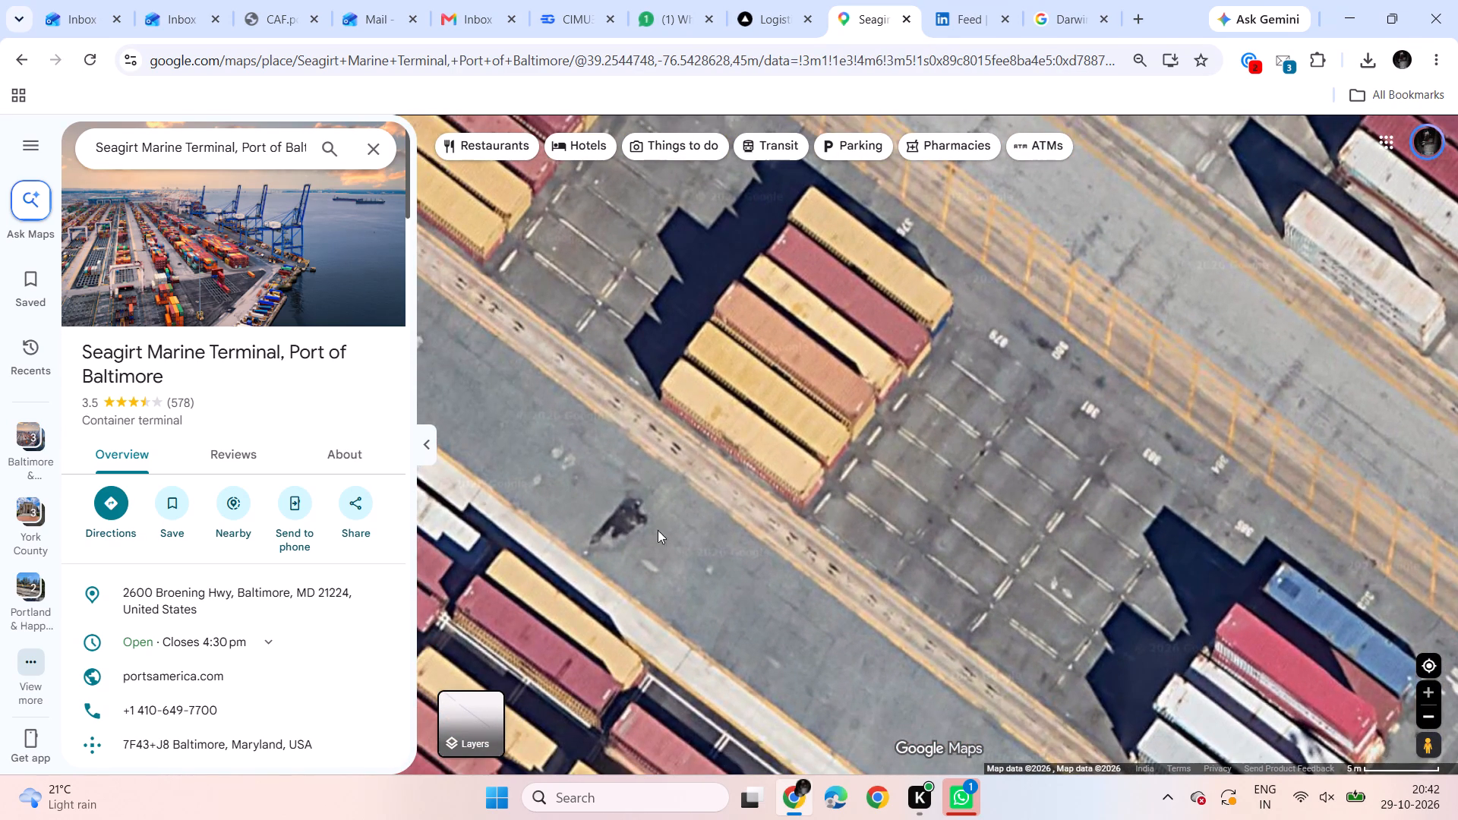
{"action": "left_click_drag", "start_coordinate": [1160, 453], "coordinate": [929, 594]}
{"action": "scroll", "coordinate": [998, 509], "scroll_direction": "up", "scroll_amount": 1}
{"action": "scroll", "coordinate": [999, 507], "scroll_direction": "down", "scroll_amount": 16}
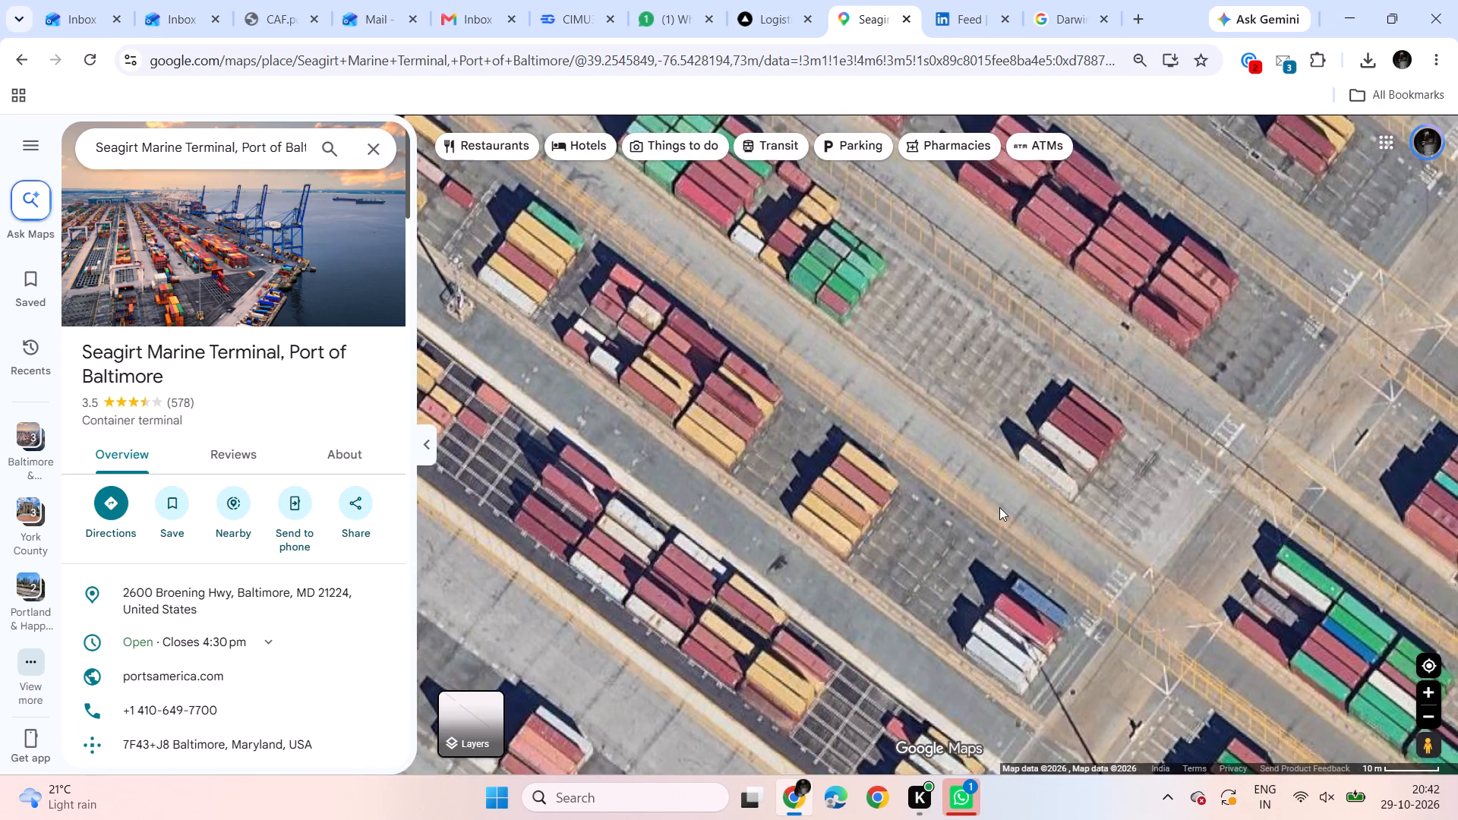
{"action": "scroll", "coordinate": [999, 507], "scroll_direction": "down", "scroll_amount": 17}
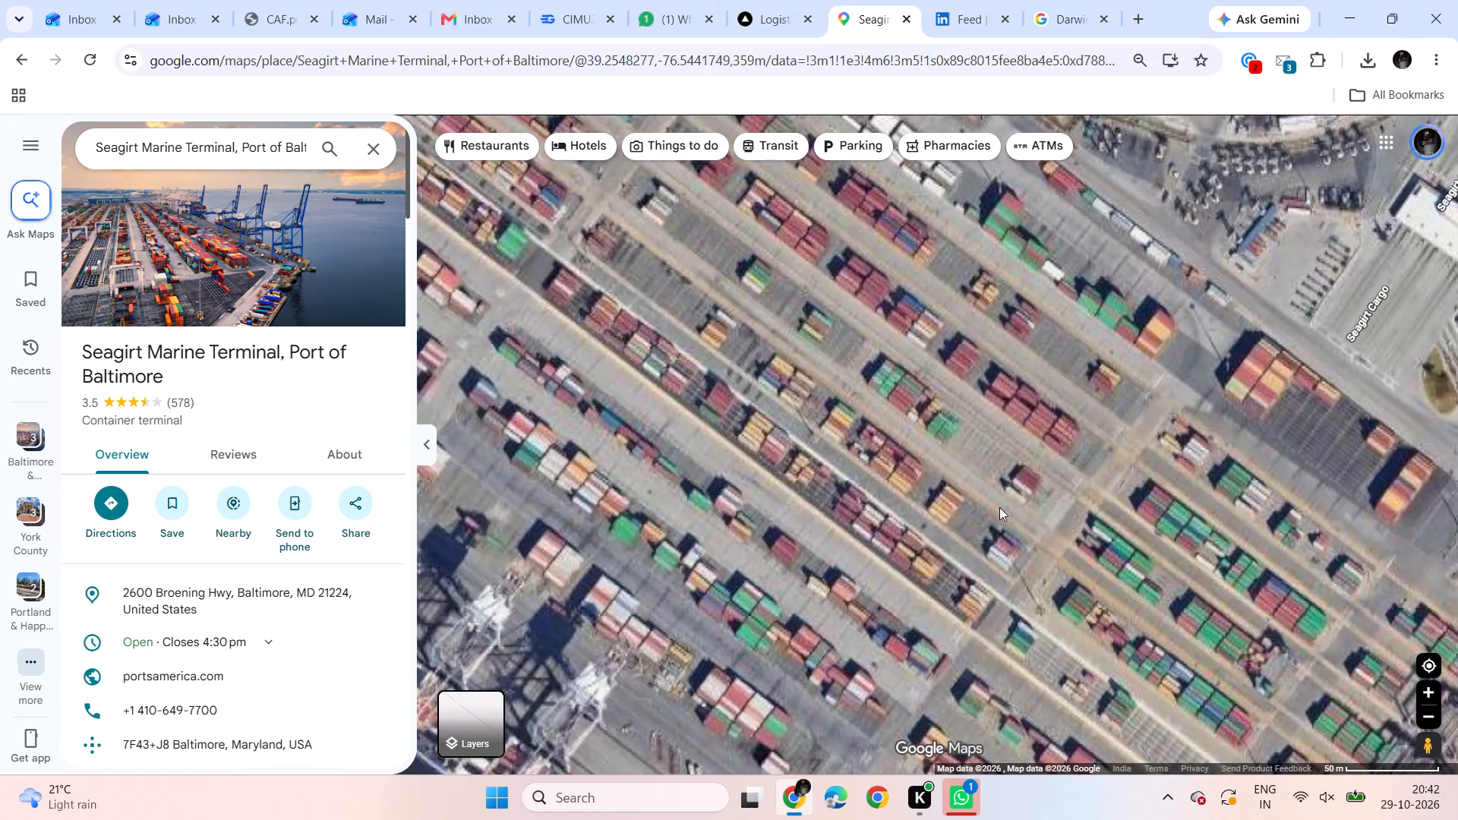
Examine the Seagirt Cargo gate area and the warehouses along Broening Hwy north of the container yard.
{"action": "left_click_drag", "start_coordinate": [1255, 267], "coordinate": [850, 652]}
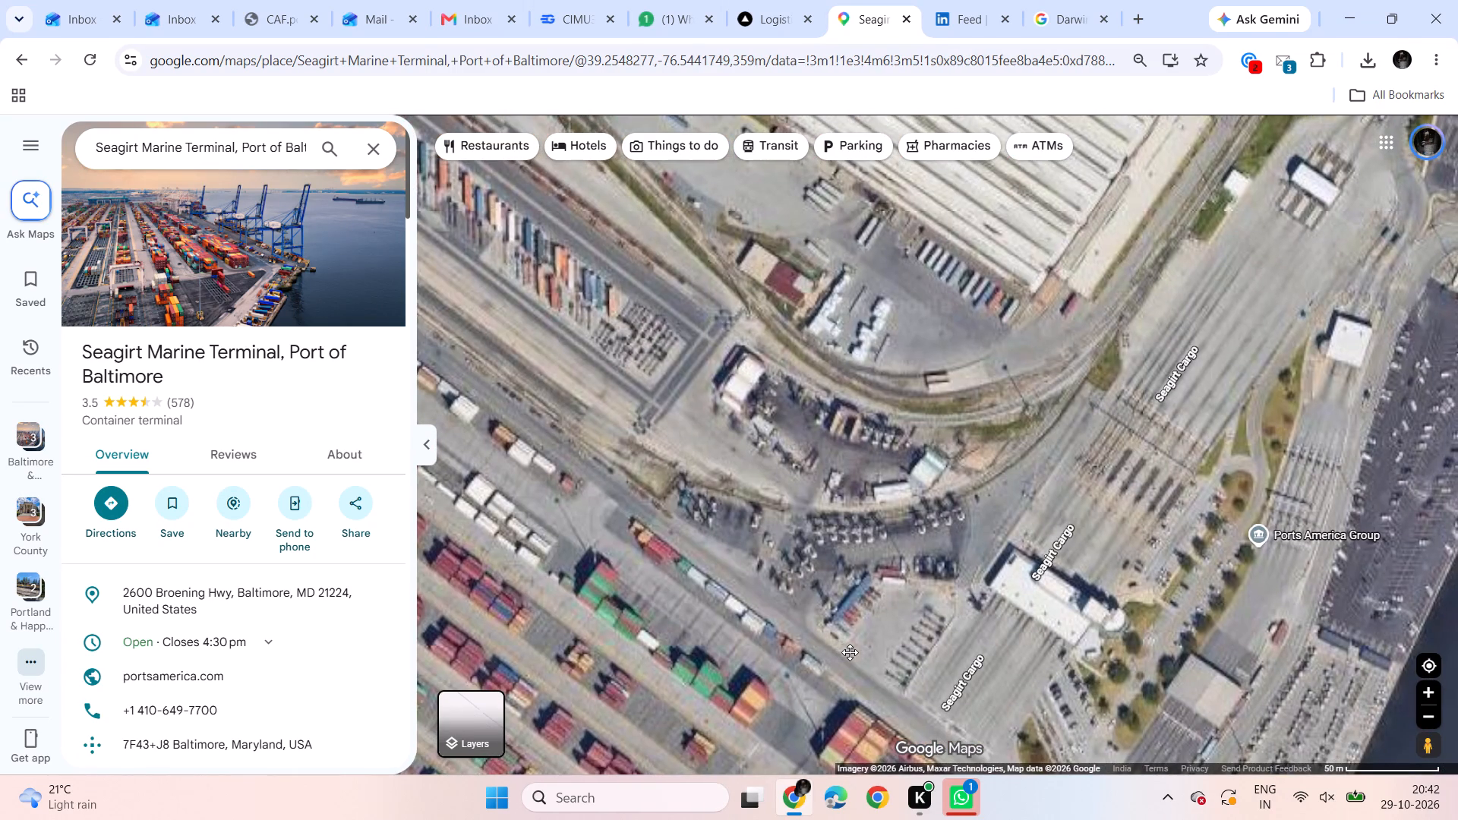
{"action": "left_click_drag", "start_coordinate": [850, 652], "coordinate": [943, 818]}
{"action": "left_click_drag", "start_coordinate": [997, 398], "coordinate": [940, 753]}
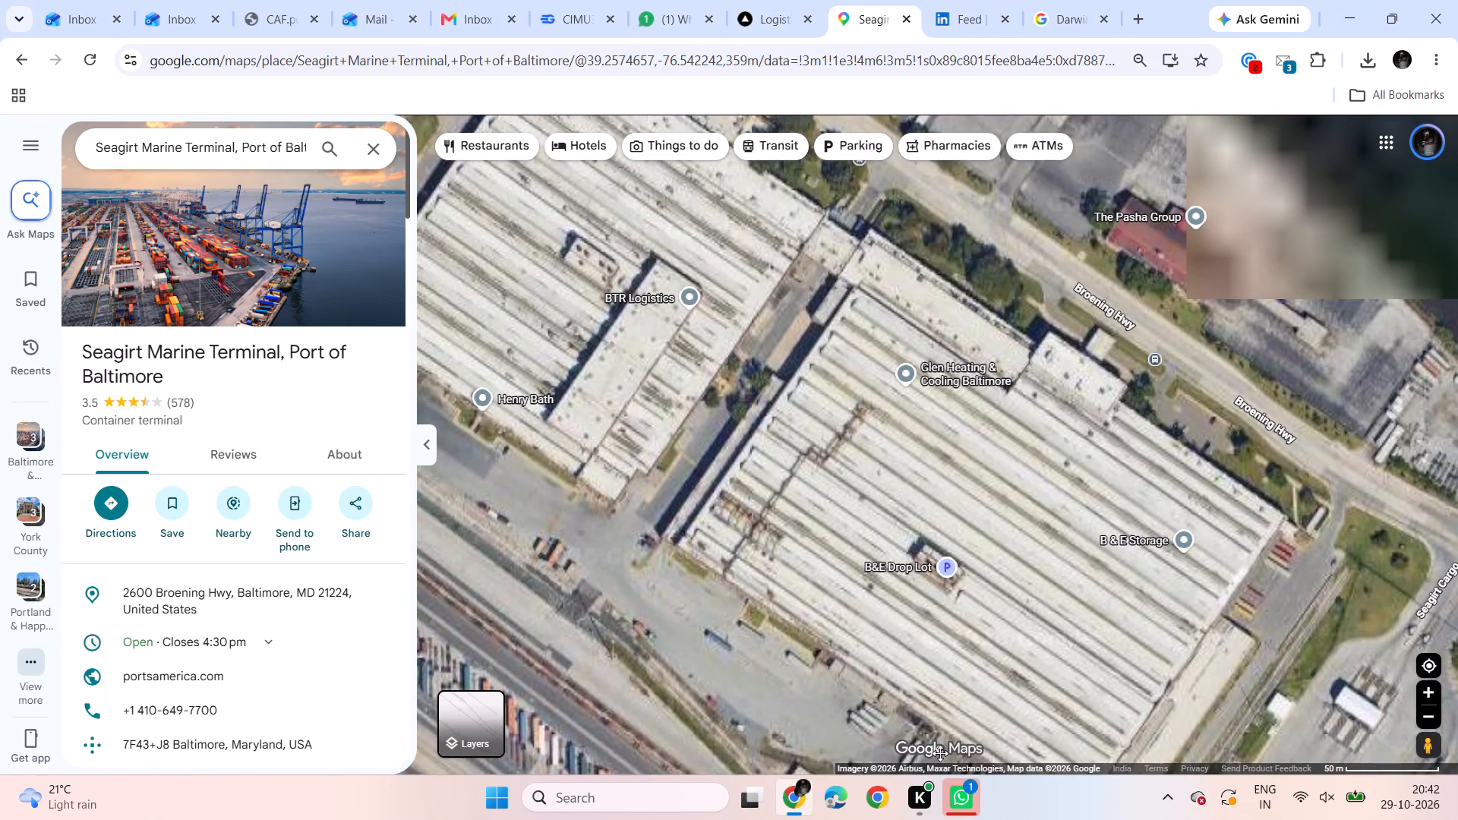
{"action": "left_click_drag", "start_coordinate": [940, 753], "coordinate": [370, 687]}
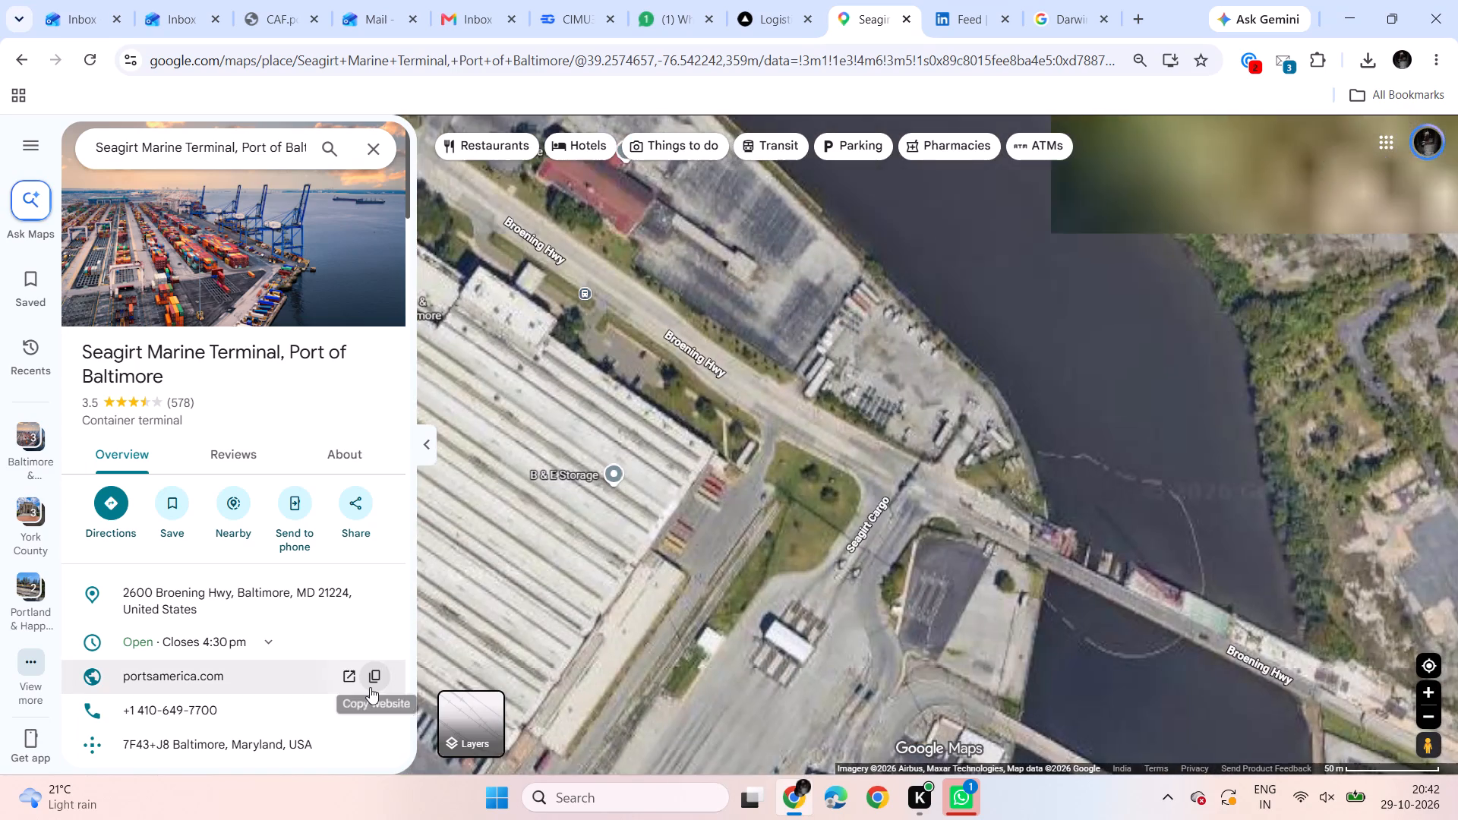
{"action": "left_click_drag", "start_coordinate": [370, 687], "coordinate": [486, 647]}
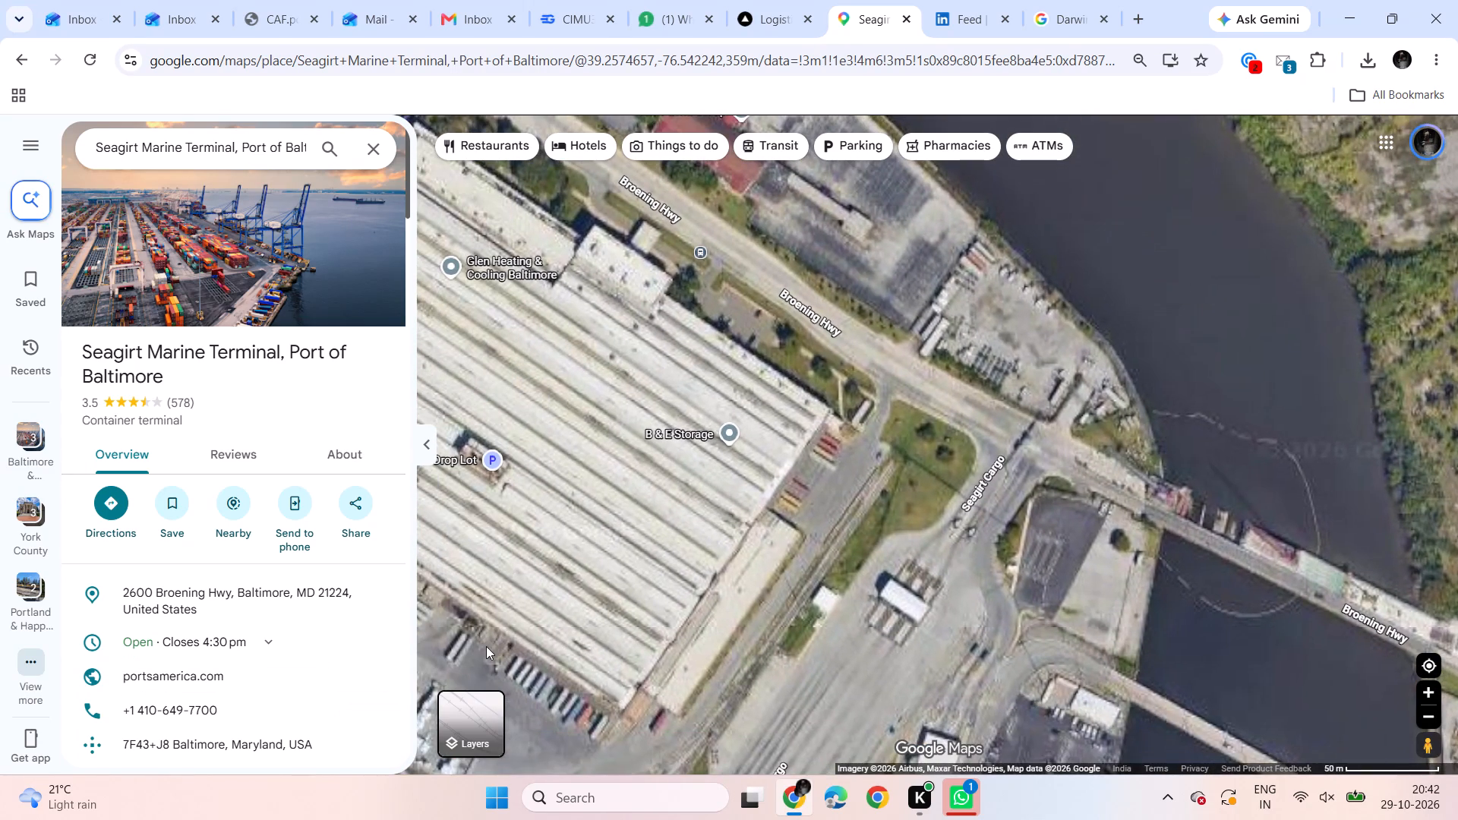
{"action": "left_click_drag", "start_coordinate": [592, 601], "coordinate": [895, 566]}
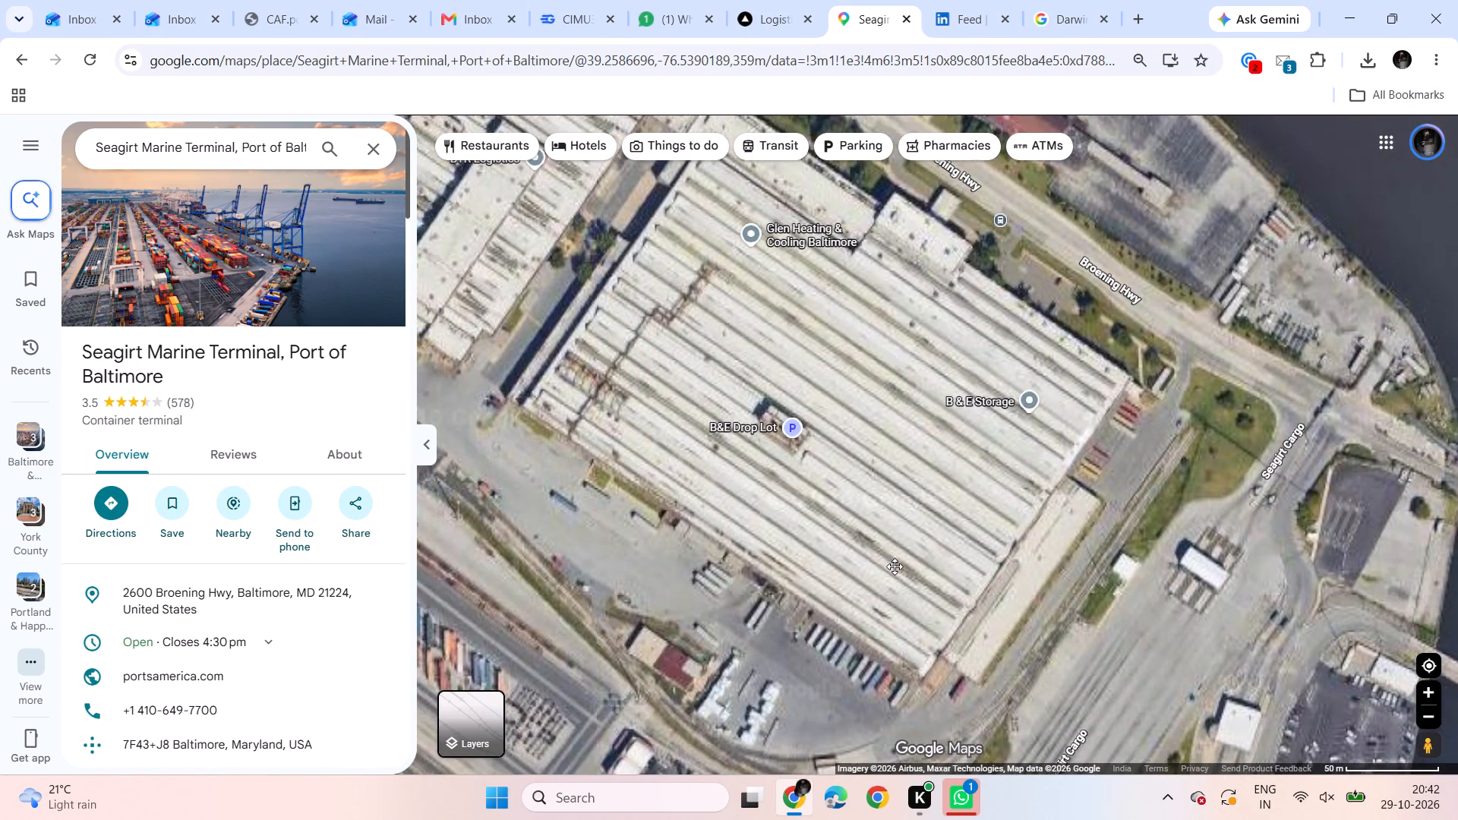
{"action": "left_click_drag", "start_coordinate": [895, 566], "coordinate": [1010, 422]}
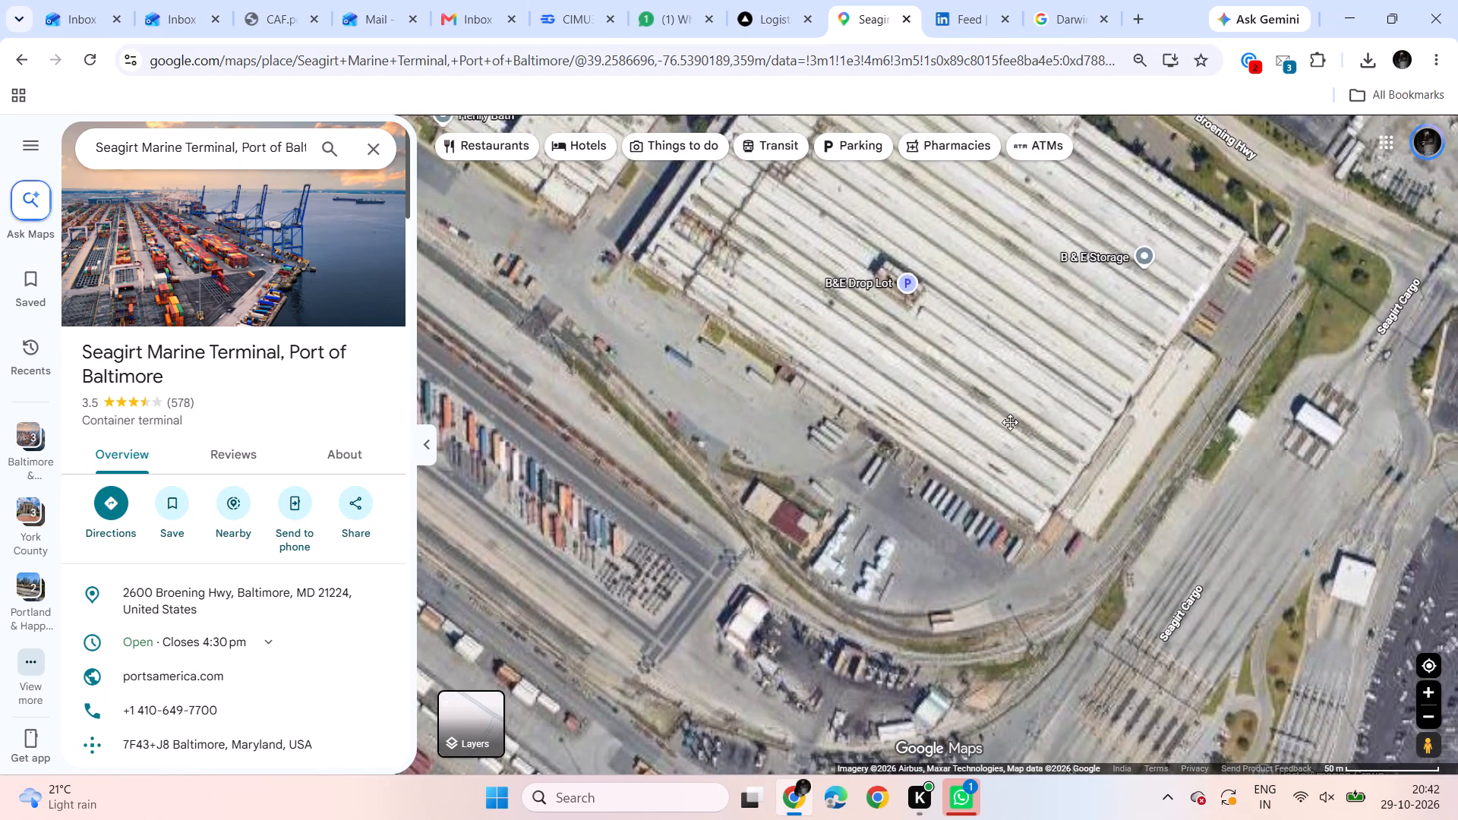
{"action": "left_click_drag", "start_coordinate": [1010, 422], "coordinate": [995, 420]}
{"action": "scroll", "coordinate": [995, 420], "scroll_direction": "down", "scroll_amount": 5}
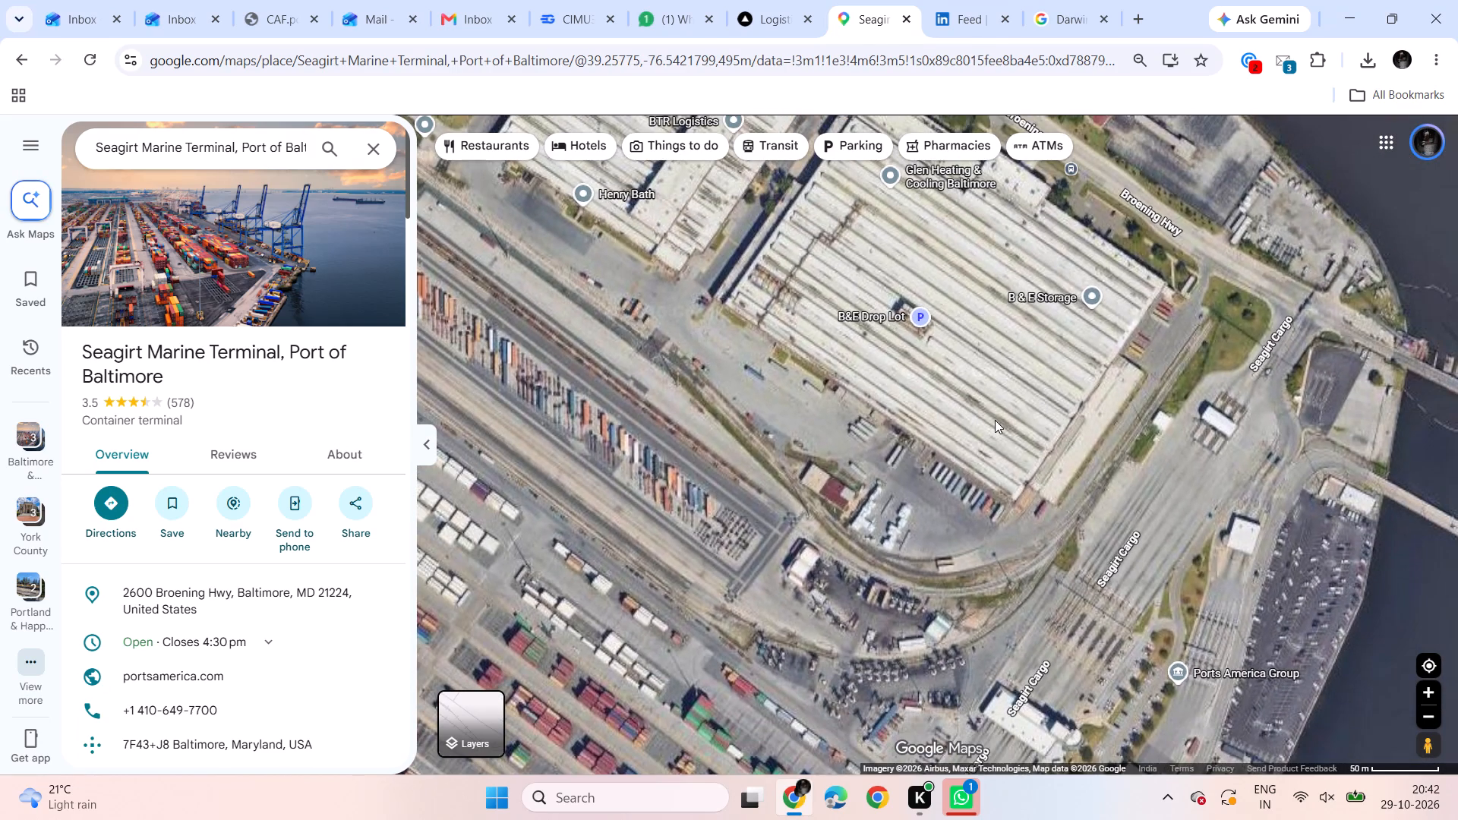
{"action": "left_click_drag", "start_coordinate": [995, 420], "coordinate": [935, 622]}
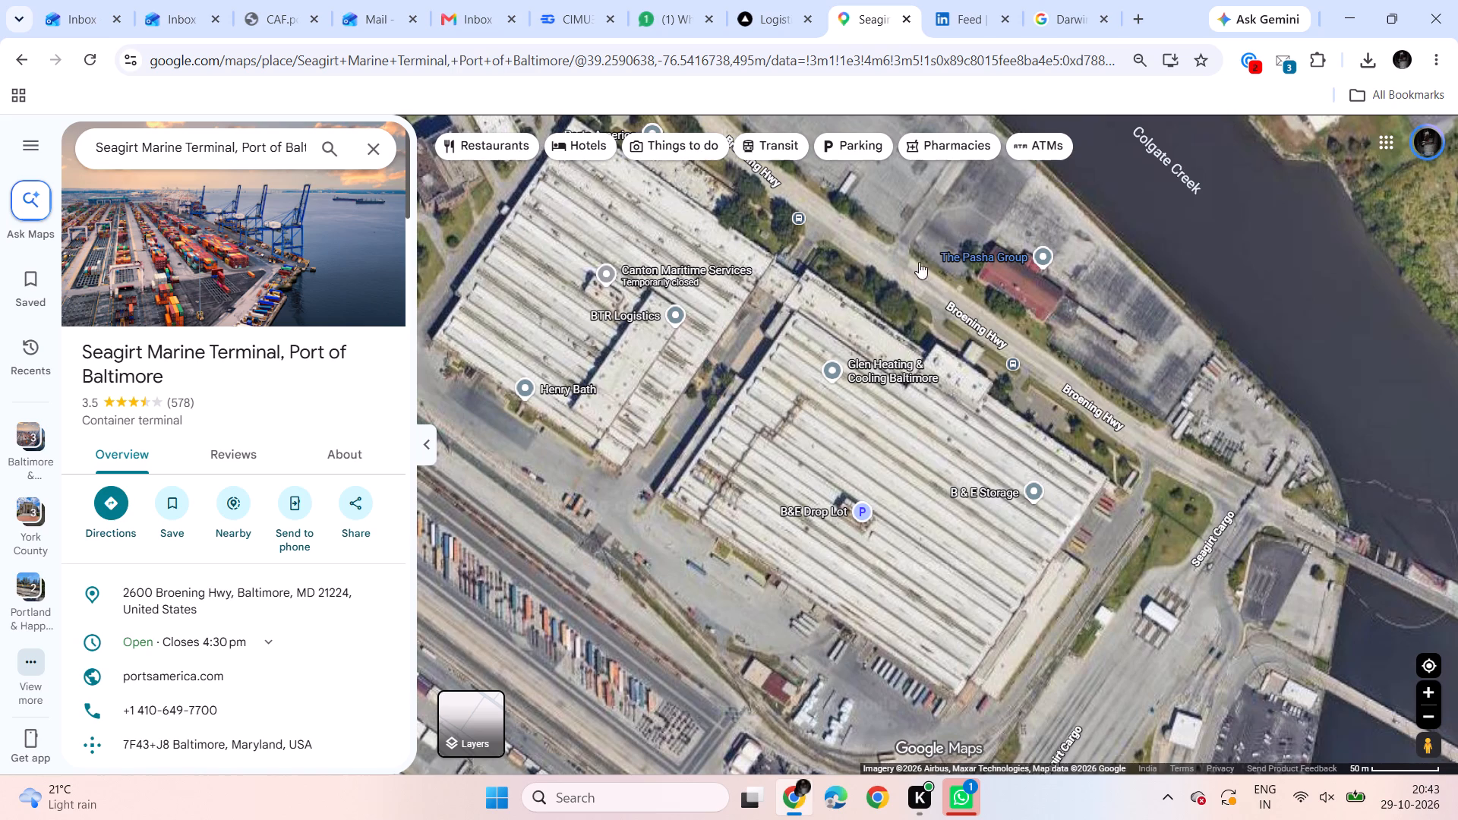
Switch the map from satellite imagery to the default street map.
{"action": "left_click", "coordinate": [474, 731]}
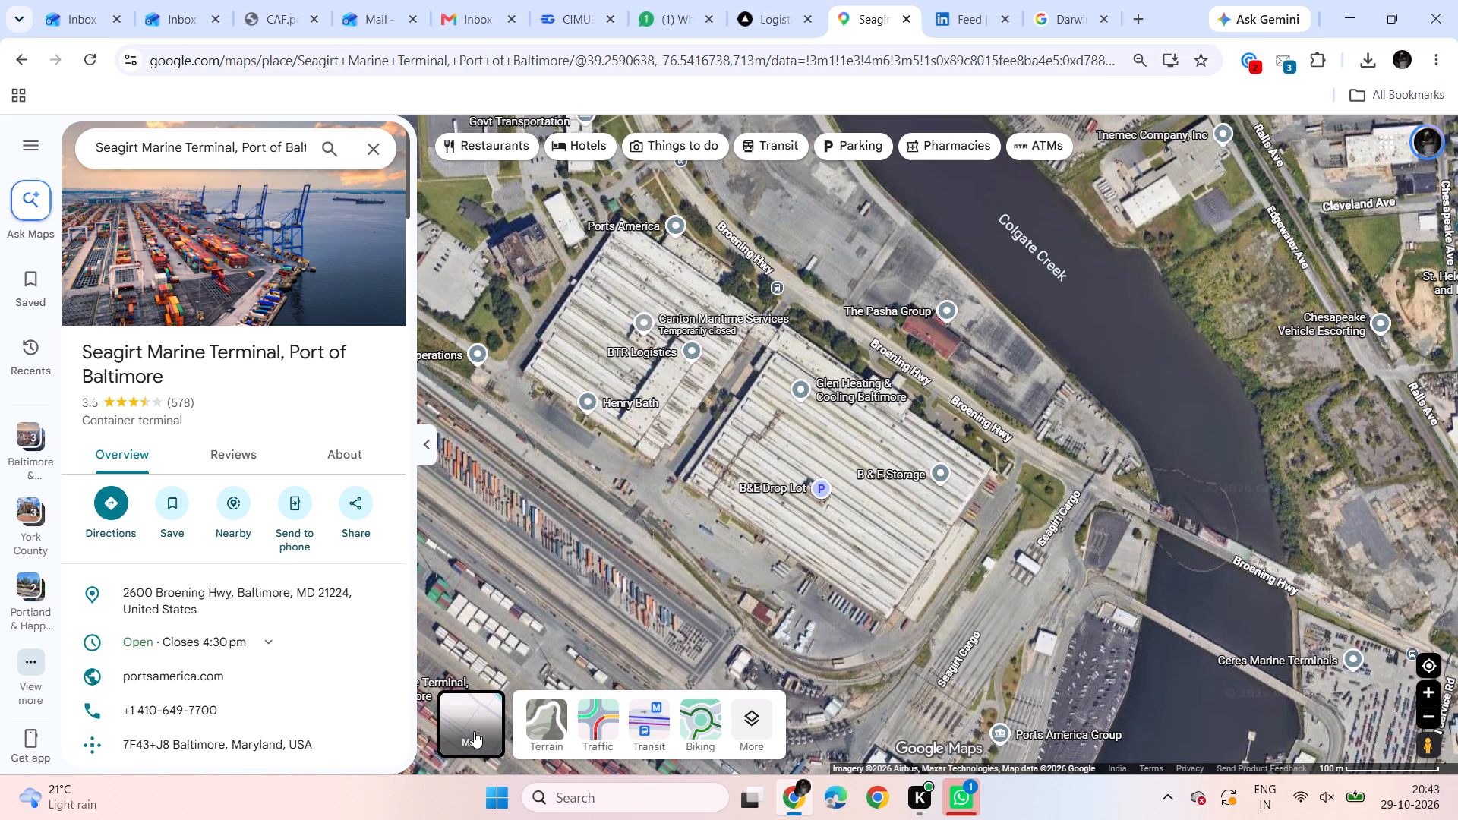
{"action": "left_click", "coordinate": [474, 731]}
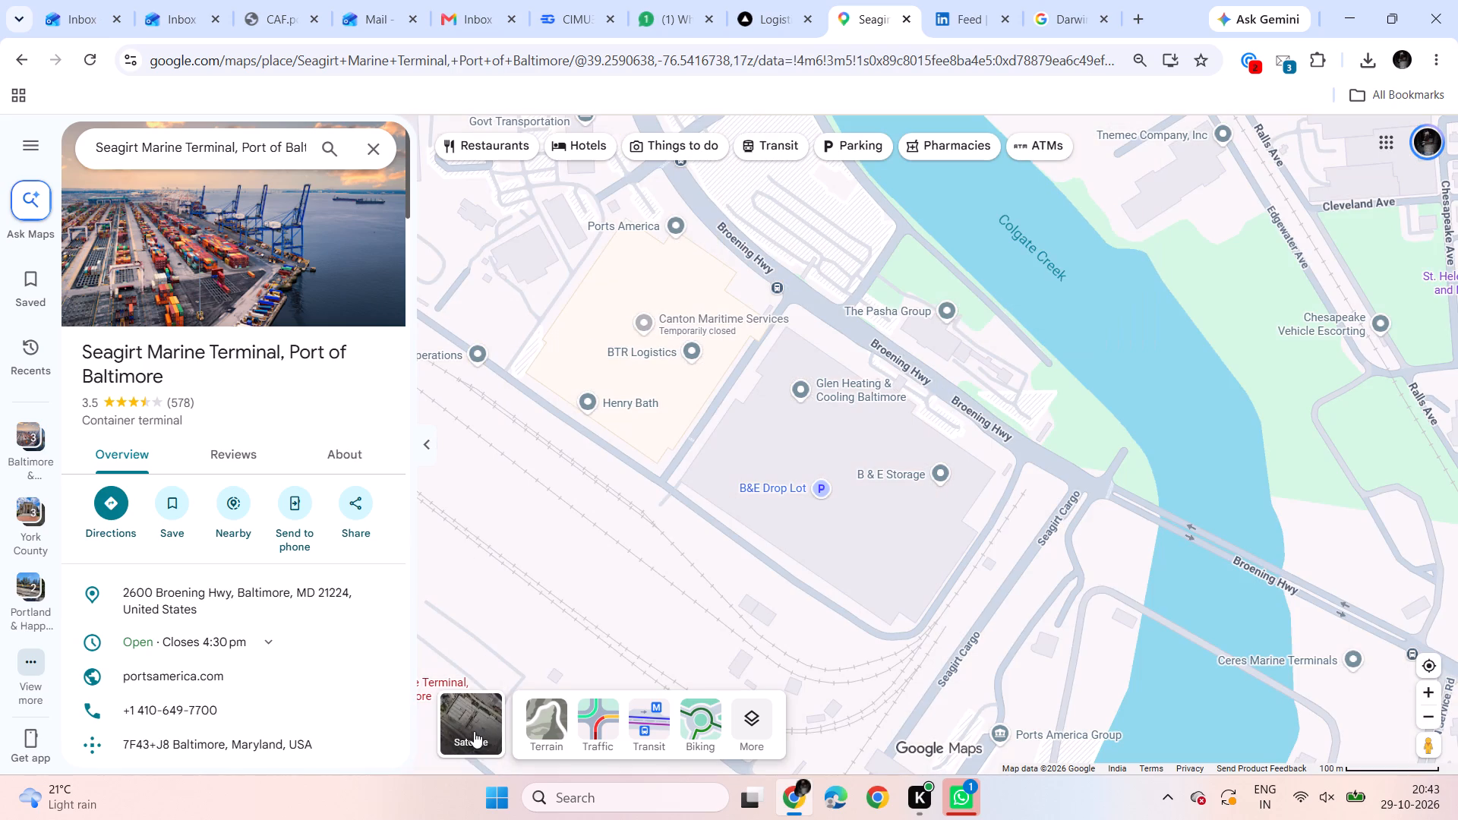
Switch the map back to satellite imagery.
{"action": "left_click", "coordinate": [474, 731]}
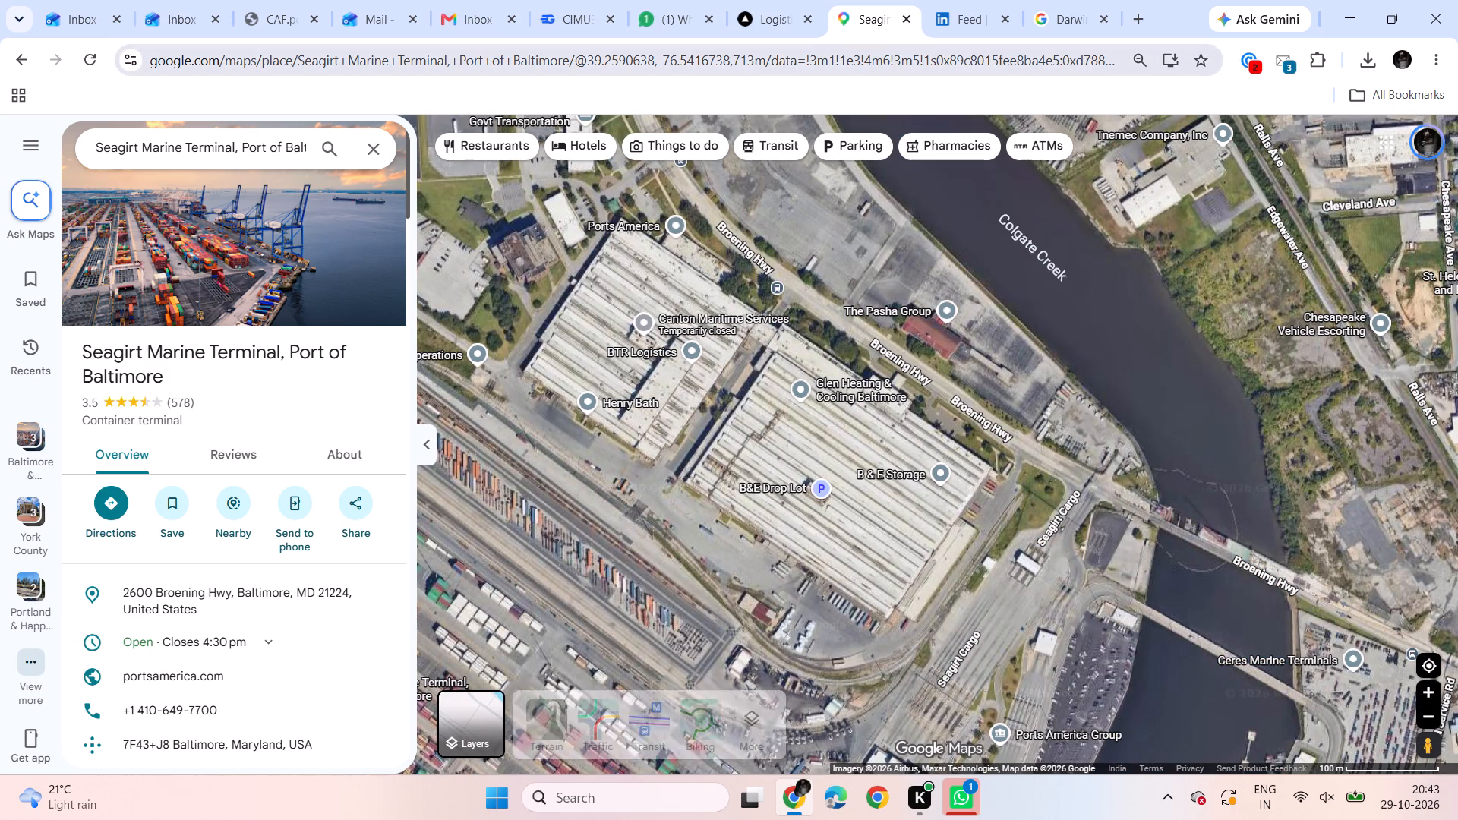
Review the open Google search results for the trucking contact, cut the query down to "California Trucking Inc address" and search again.
{"action": "left_click", "coordinate": [1040, 13]}
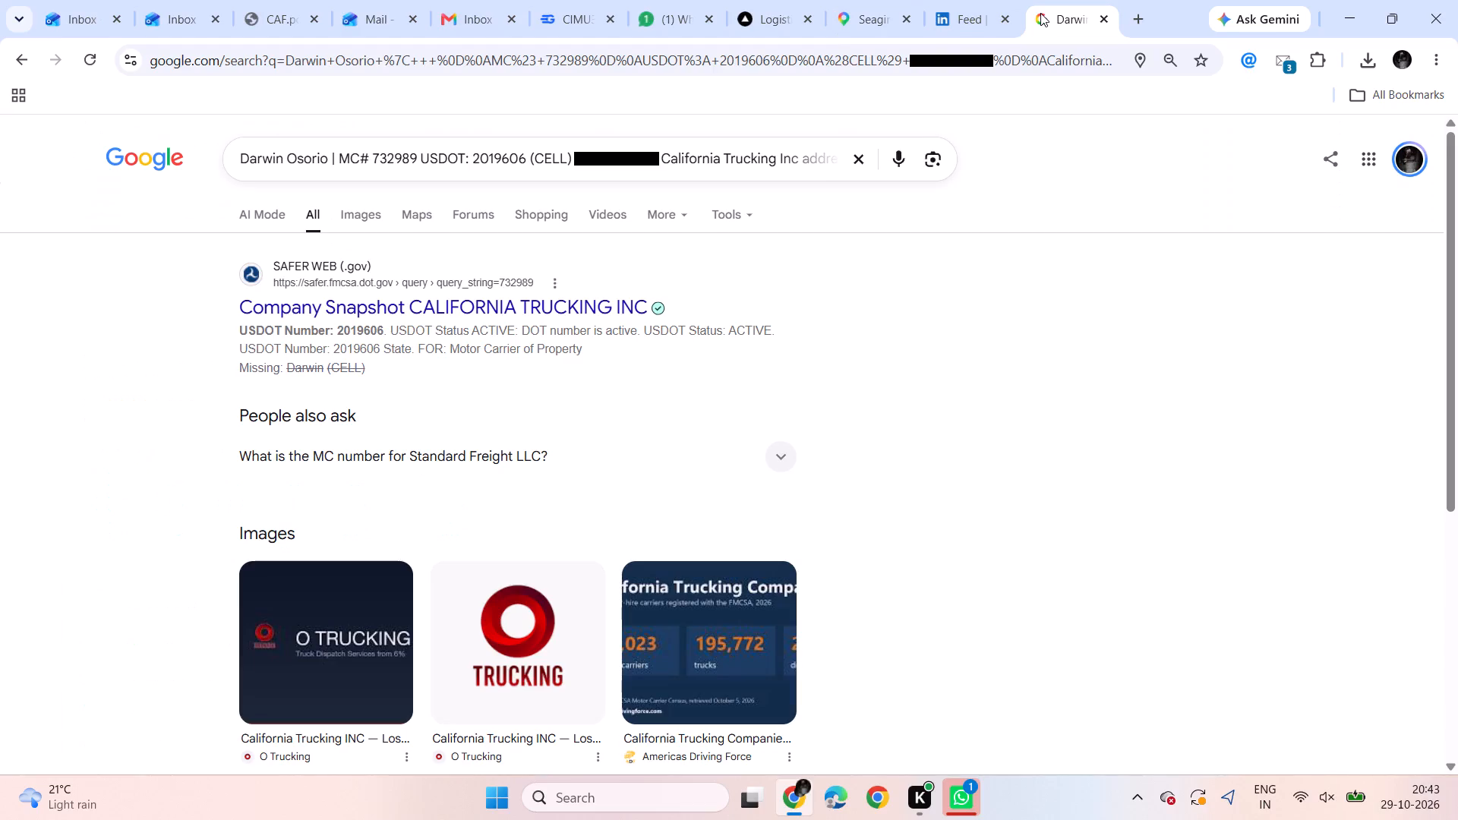
{"action": "scroll", "coordinate": [674, 290], "scroll_direction": "down", "scroll_amount": 14}
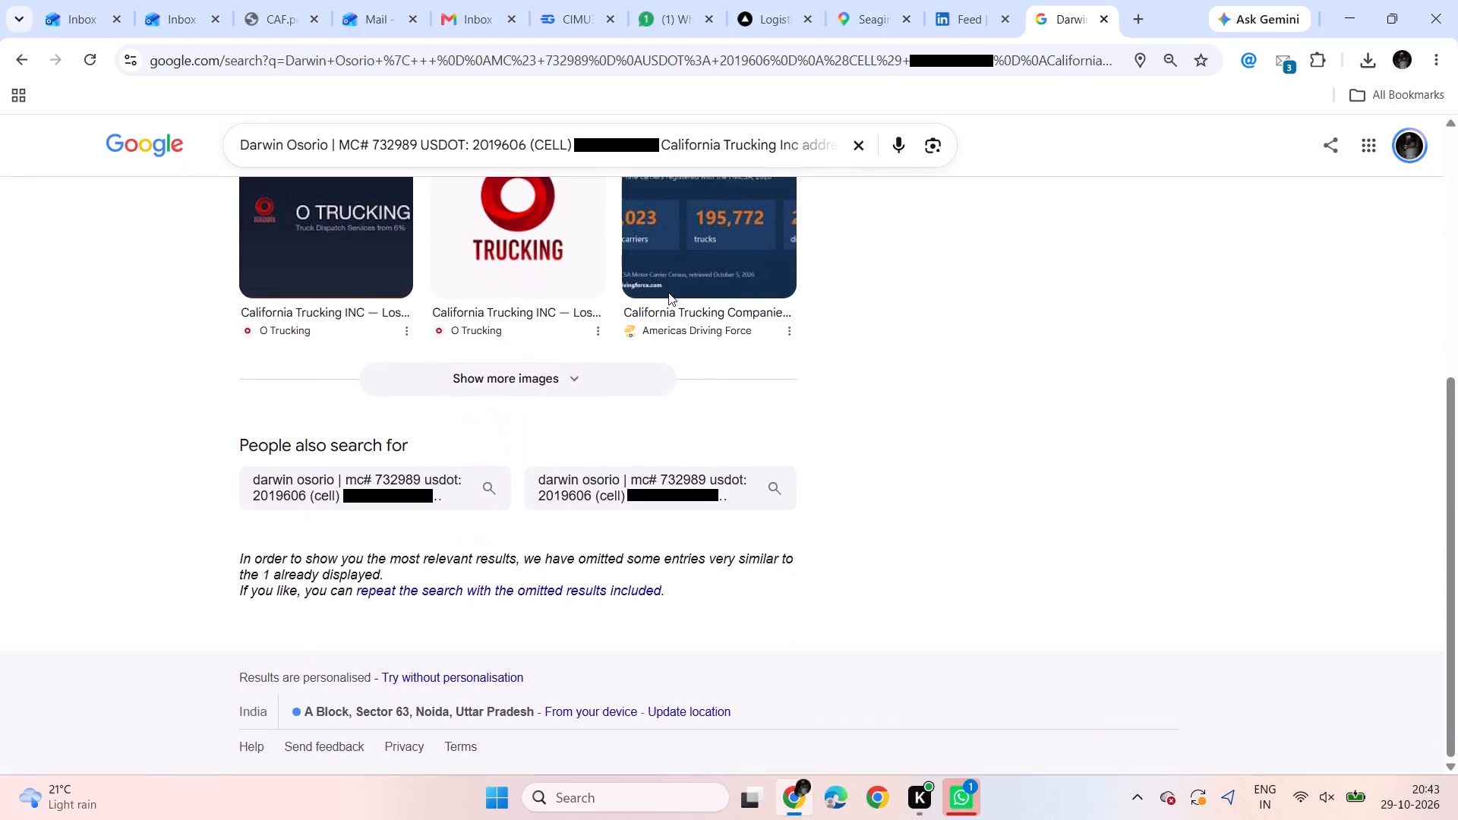
{"action": "scroll", "coordinate": [668, 292], "scroll_direction": "down", "scroll_amount": 7}
{"action": "scroll", "coordinate": [668, 292], "scroll_direction": "up", "scroll_amount": 13}
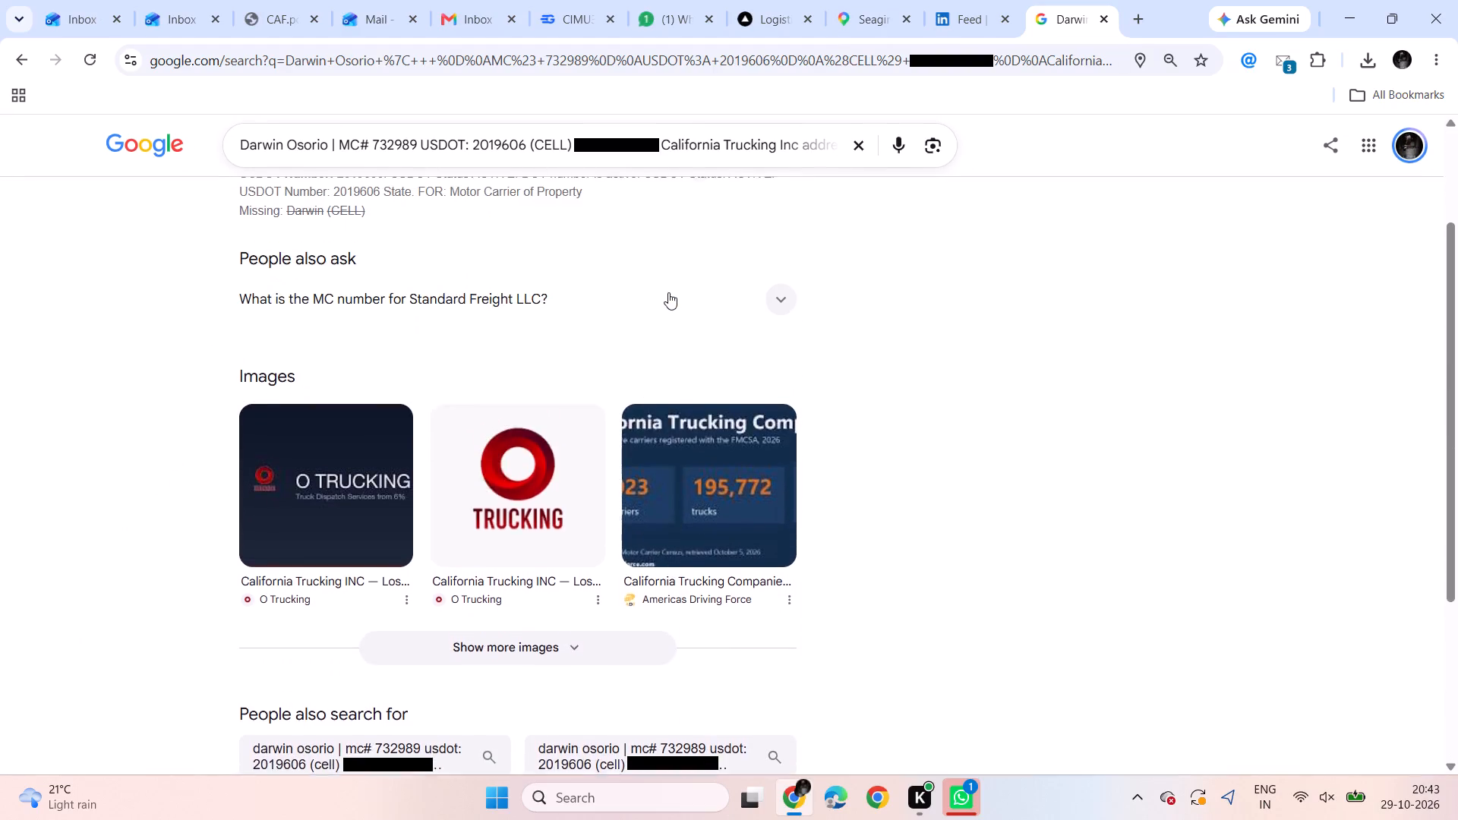
{"action": "scroll", "coordinate": [668, 292], "scroll_direction": "up", "scroll_amount": 6}
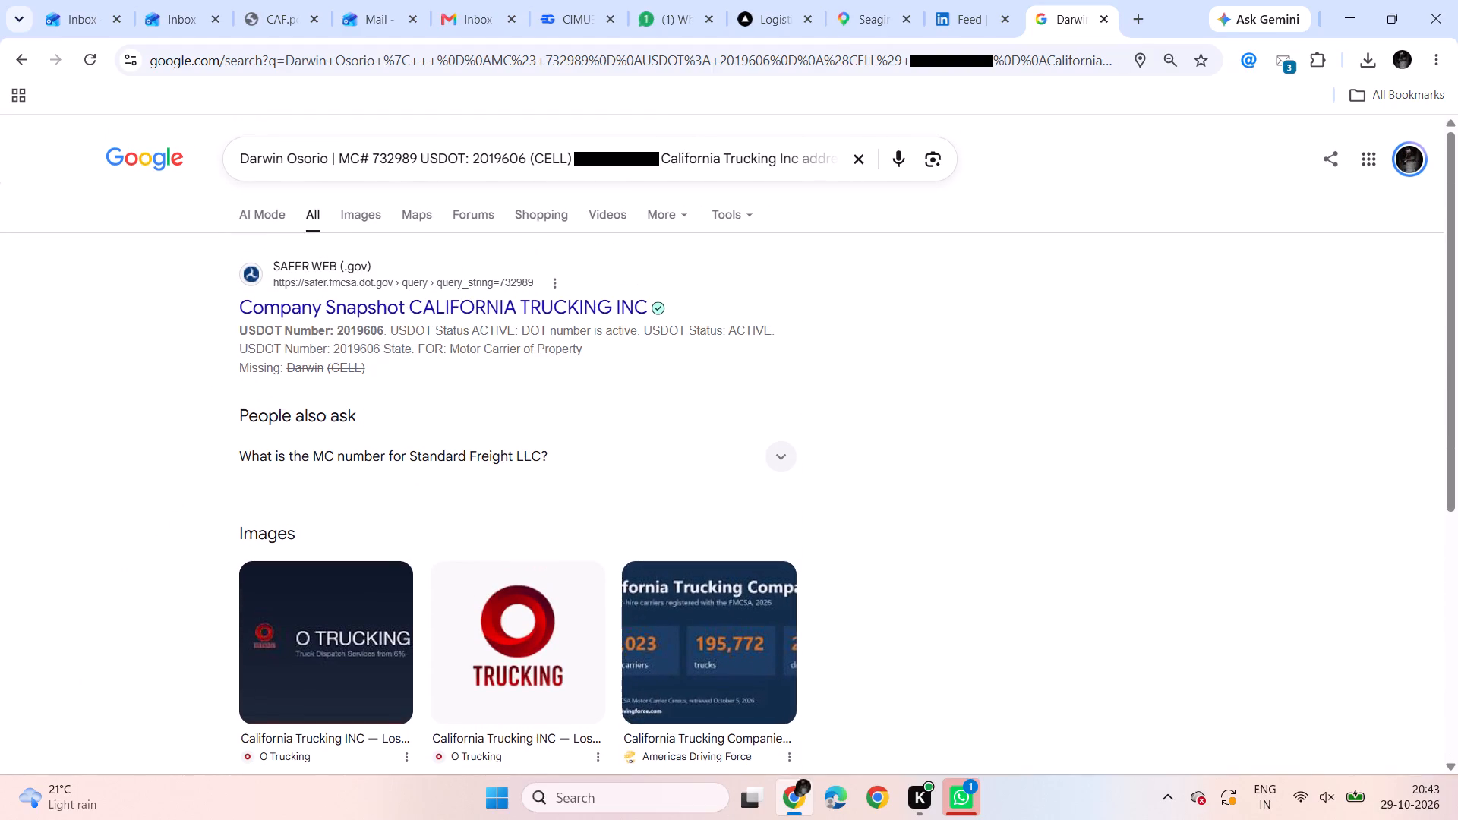
{"action": "left_click_drag", "start_coordinate": [658, 158], "coordinate": [223, 191]}
{"action": "key", "text": "BackSpace"}
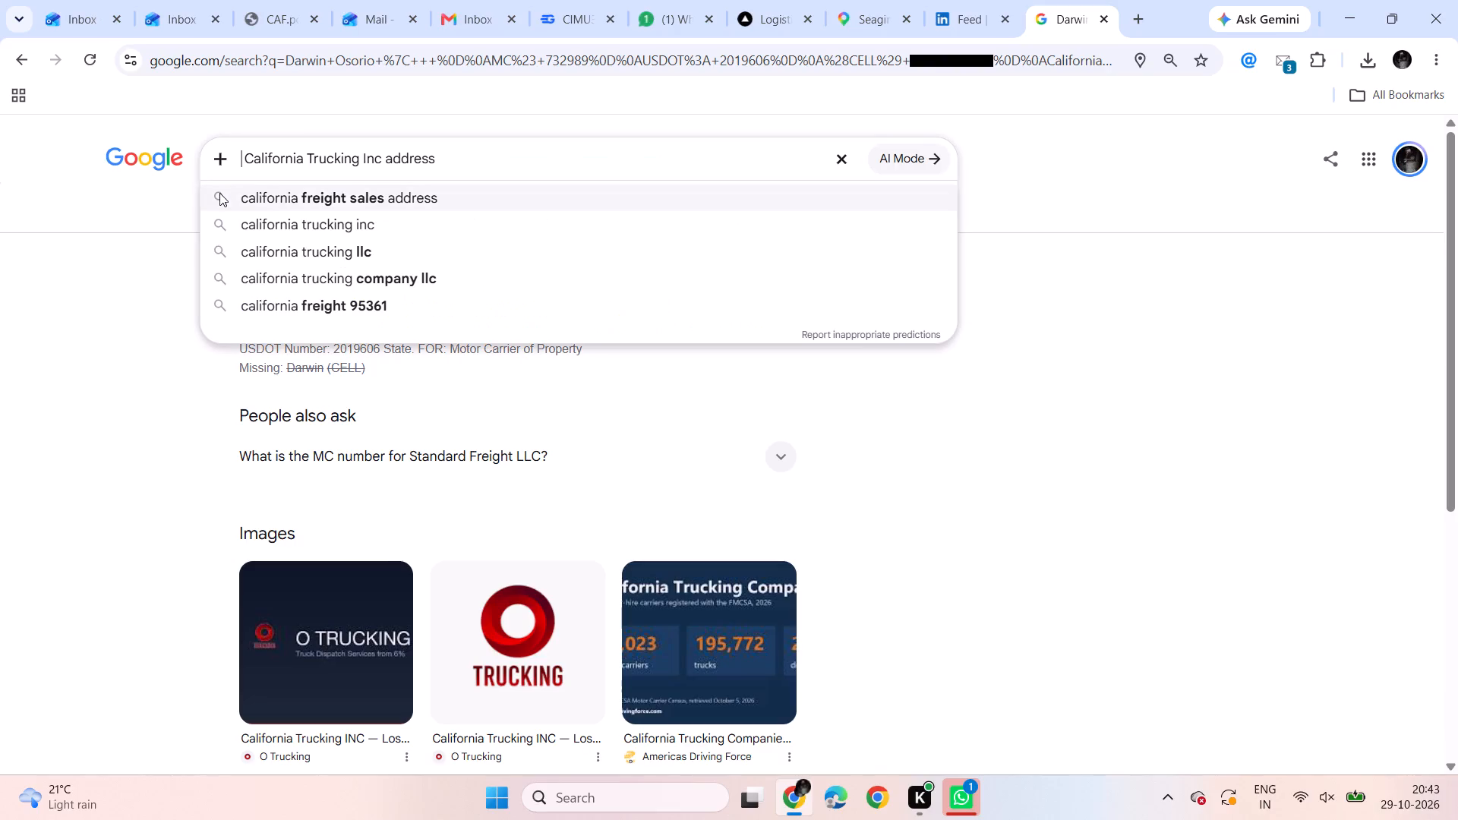
{"action": "left_click", "coordinate": [456, 155]}
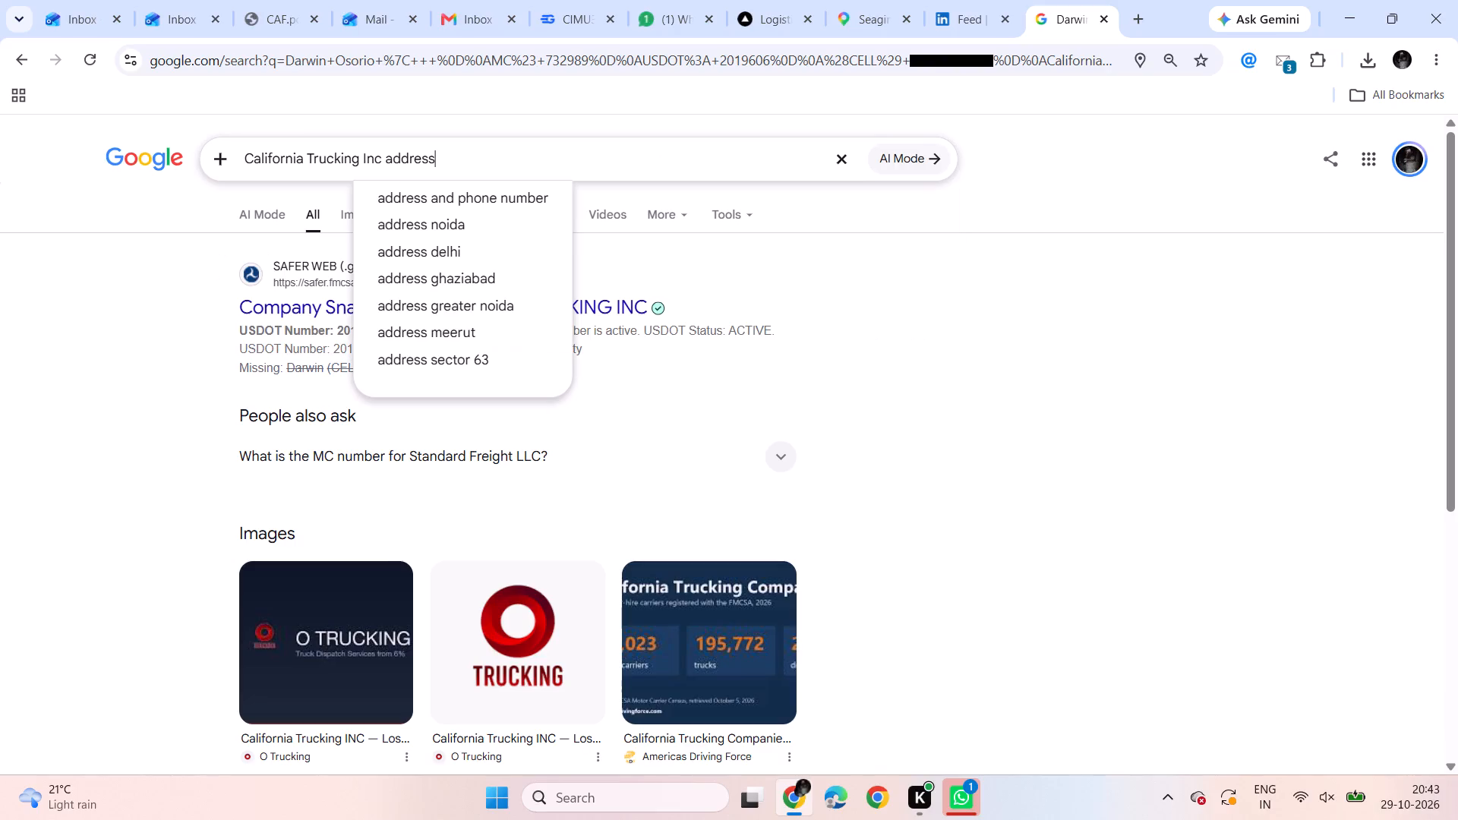
{"action": "key", "text": "Return"}
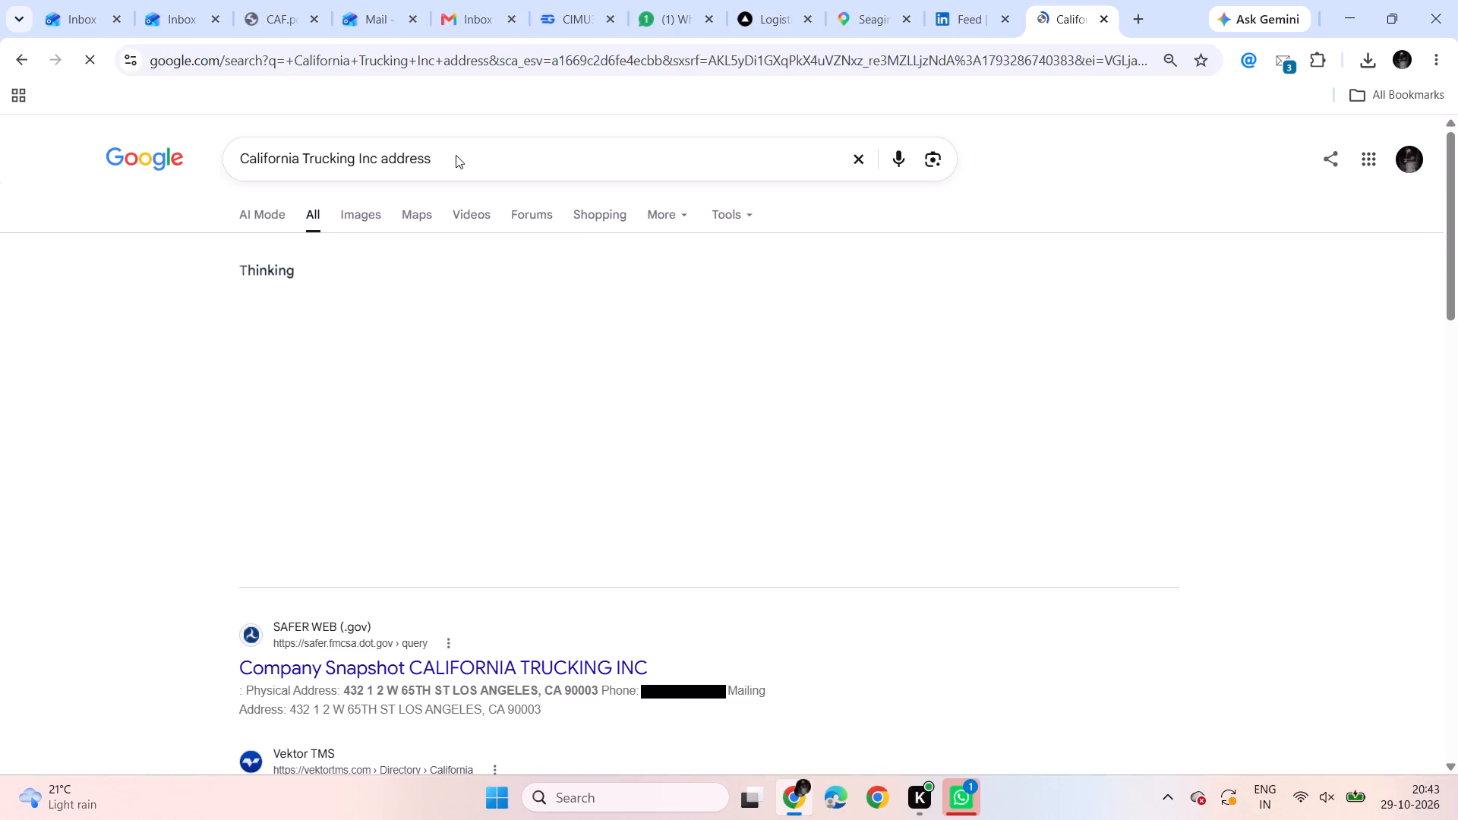
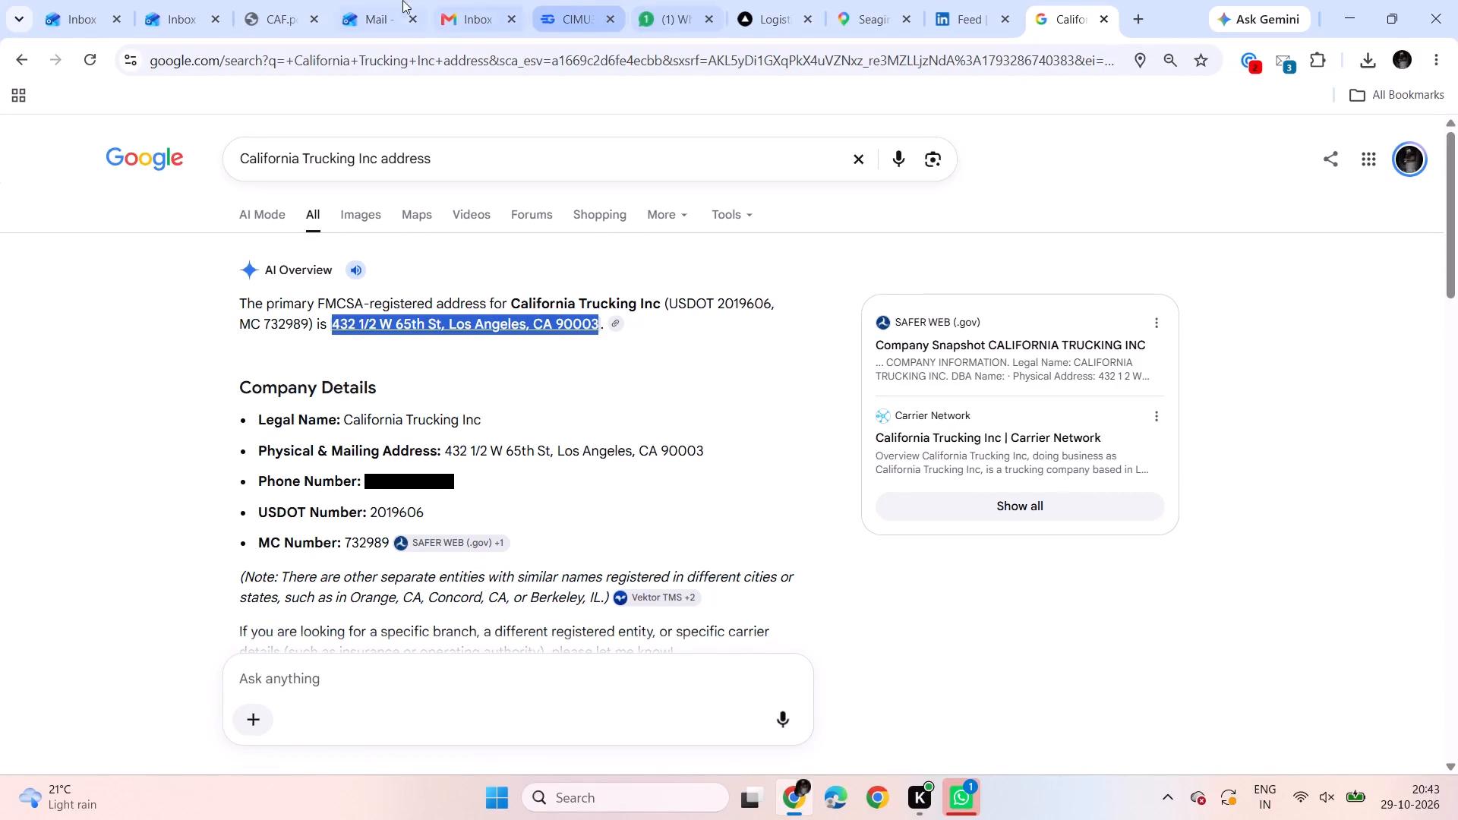
Return to CAF.pdf and finish positioning the contact's name in the Contact Name row under Trade References.
{"action": "left_click", "coordinate": [267, 12]}
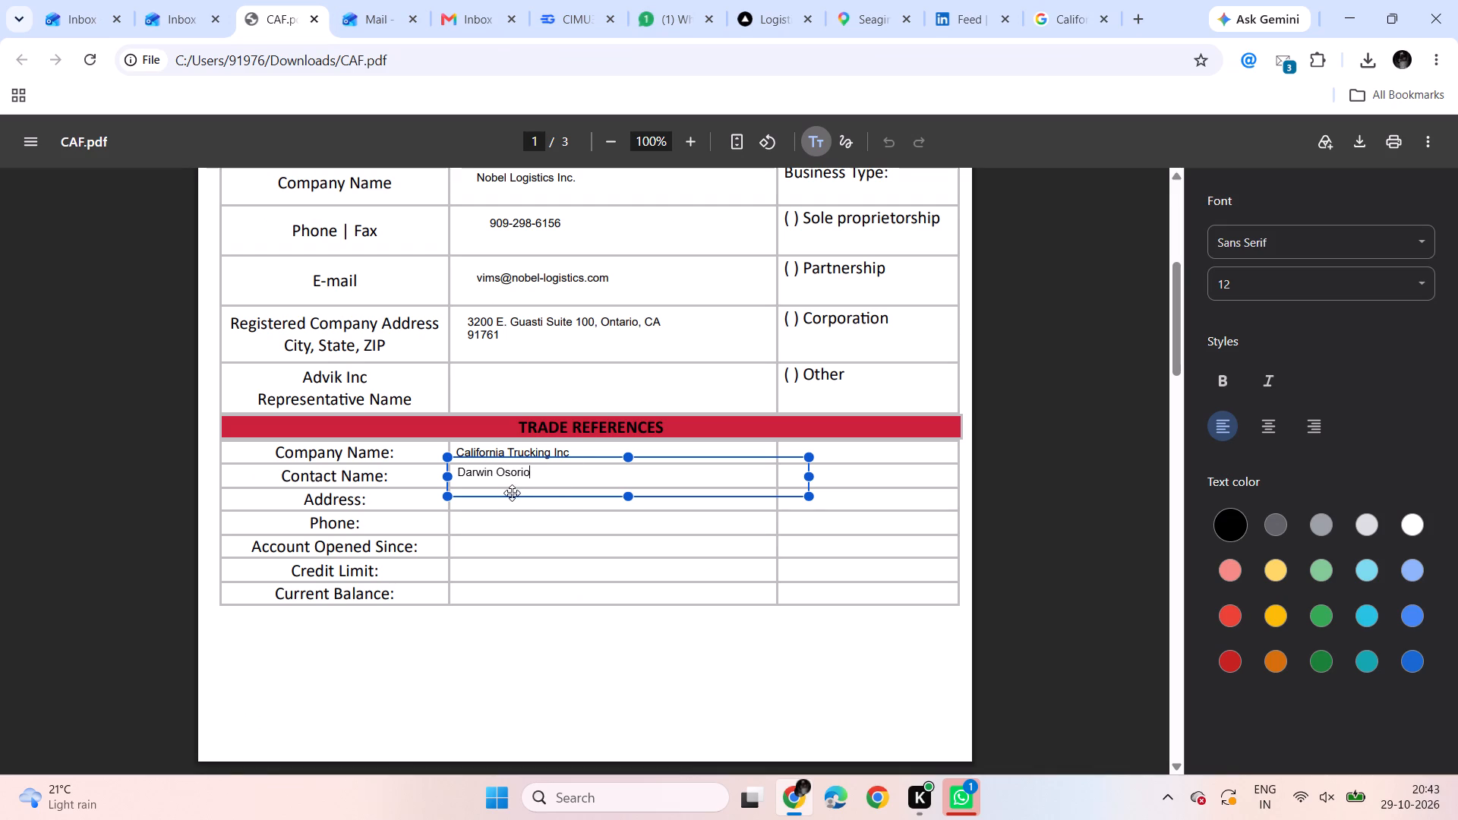
{"action": "left_click", "coordinate": [562, 500]}
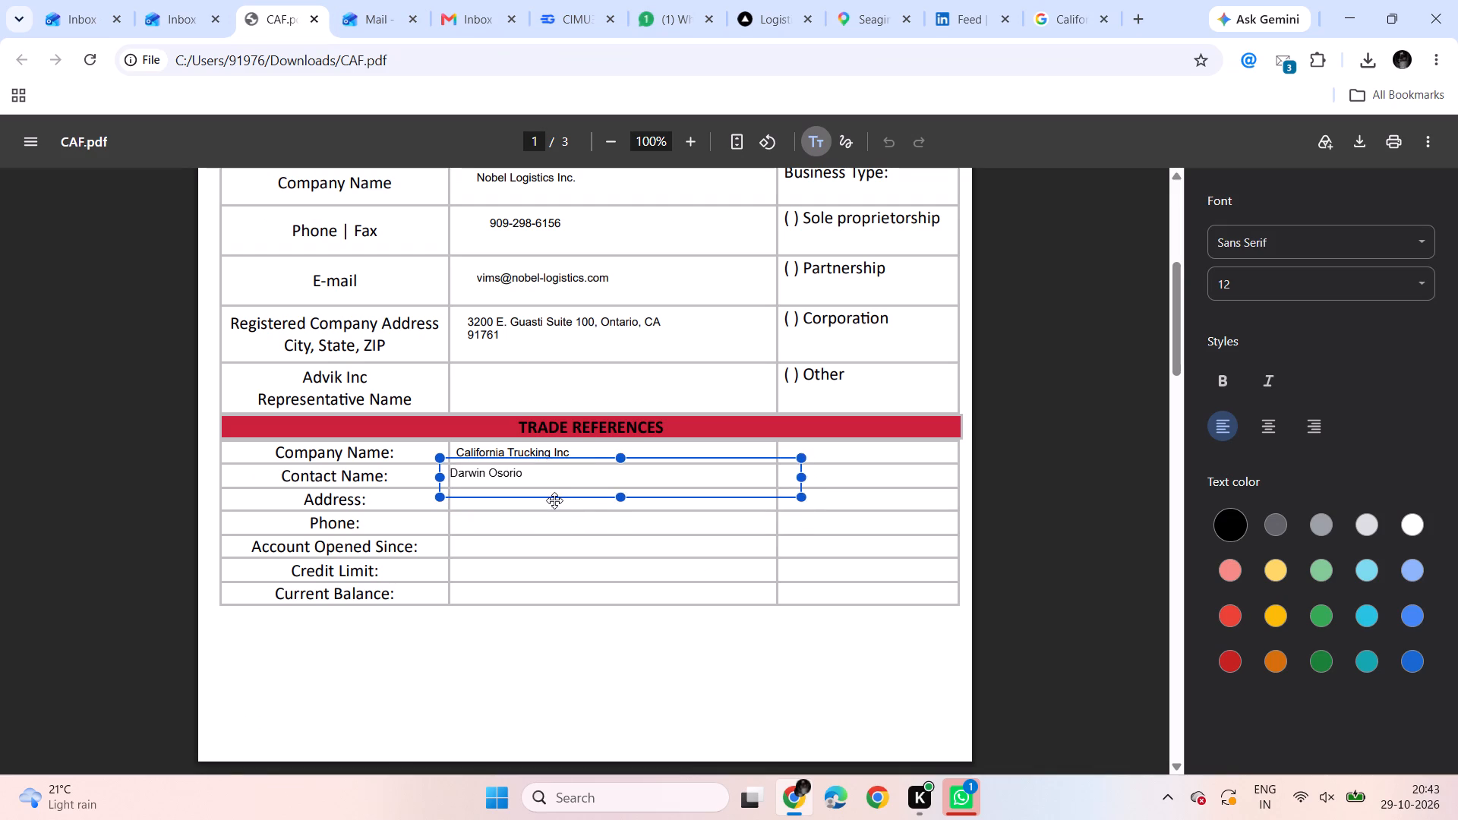
{"action": "left_click", "coordinate": [551, 527]}
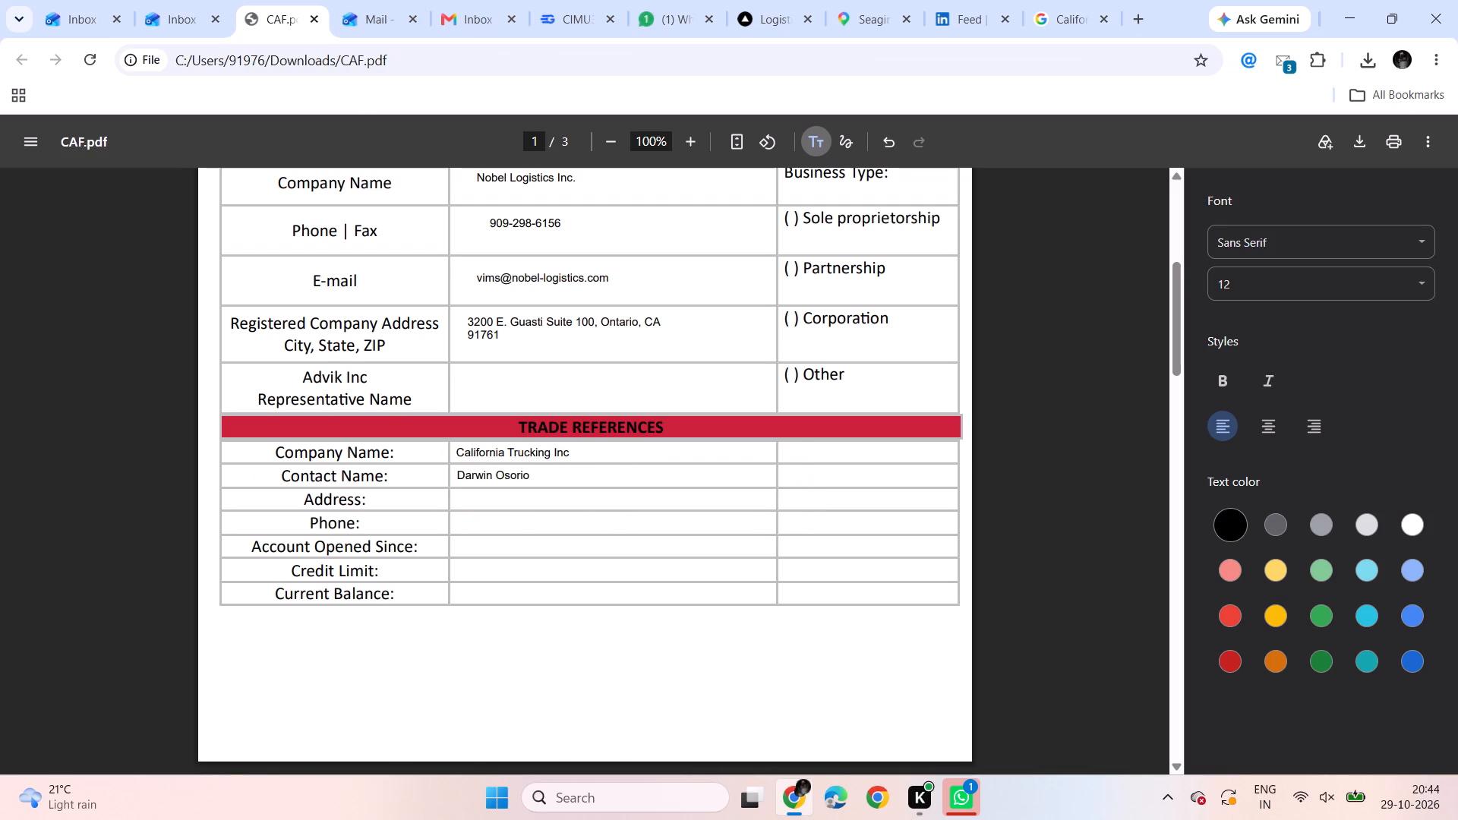
Add a text box spanning the answer column in the Trade References Address row and paste California Trucking Inc's copied address.
{"action": "left_click", "coordinate": [529, 501]}
{"action": "left_click_drag", "start_coordinate": [558, 516], "coordinate": [557, 516]}
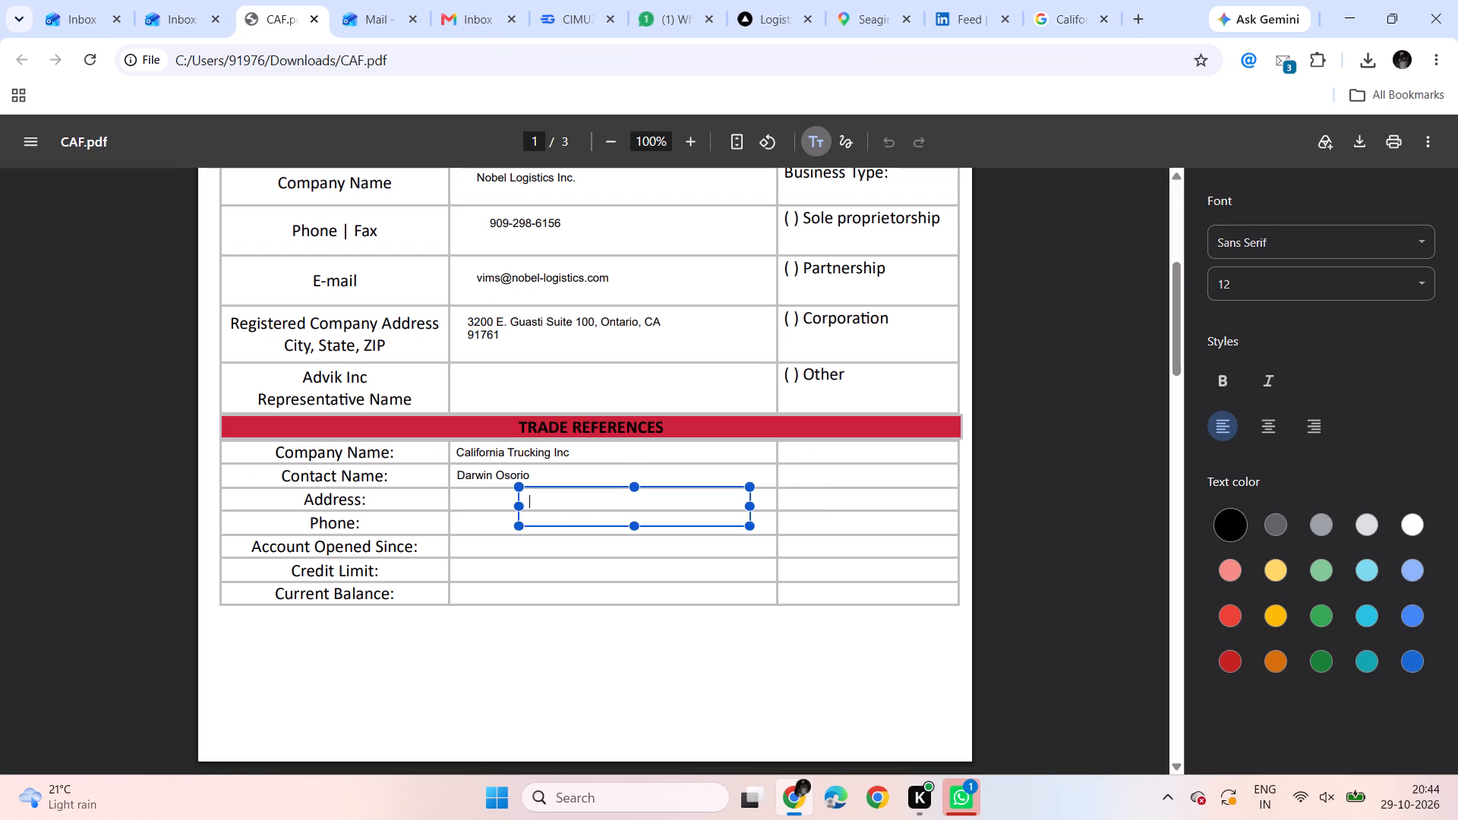
{"action": "left_click_drag", "start_coordinate": [557, 516], "coordinate": [539, 513]}
{"action": "left_click_drag", "start_coordinate": [550, 524], "coordinate": [491, 522]}
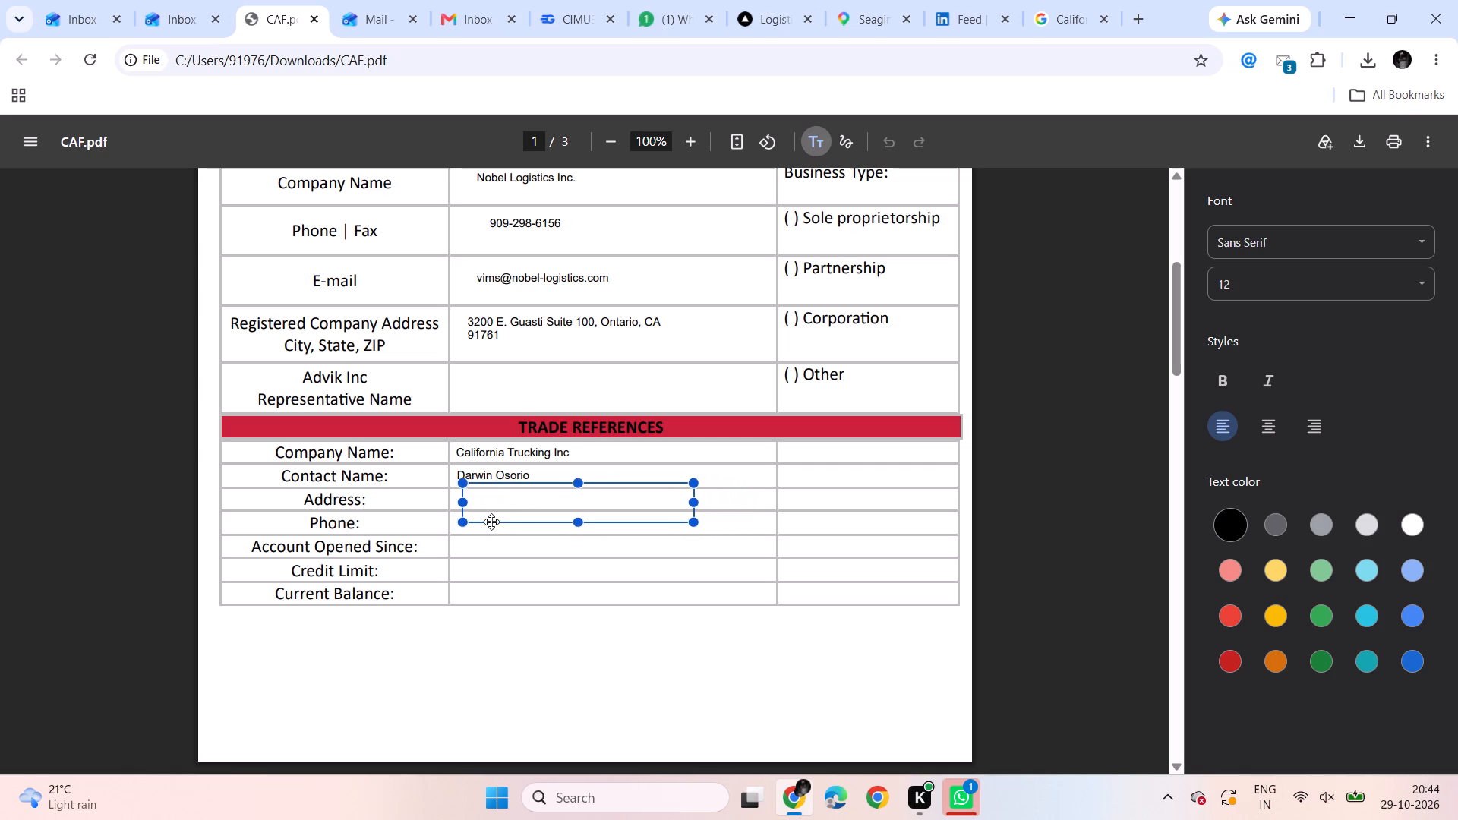
{"action": "left_click_drag", "start_coordinate": [491, 522], "coordinate": [484, 523]}
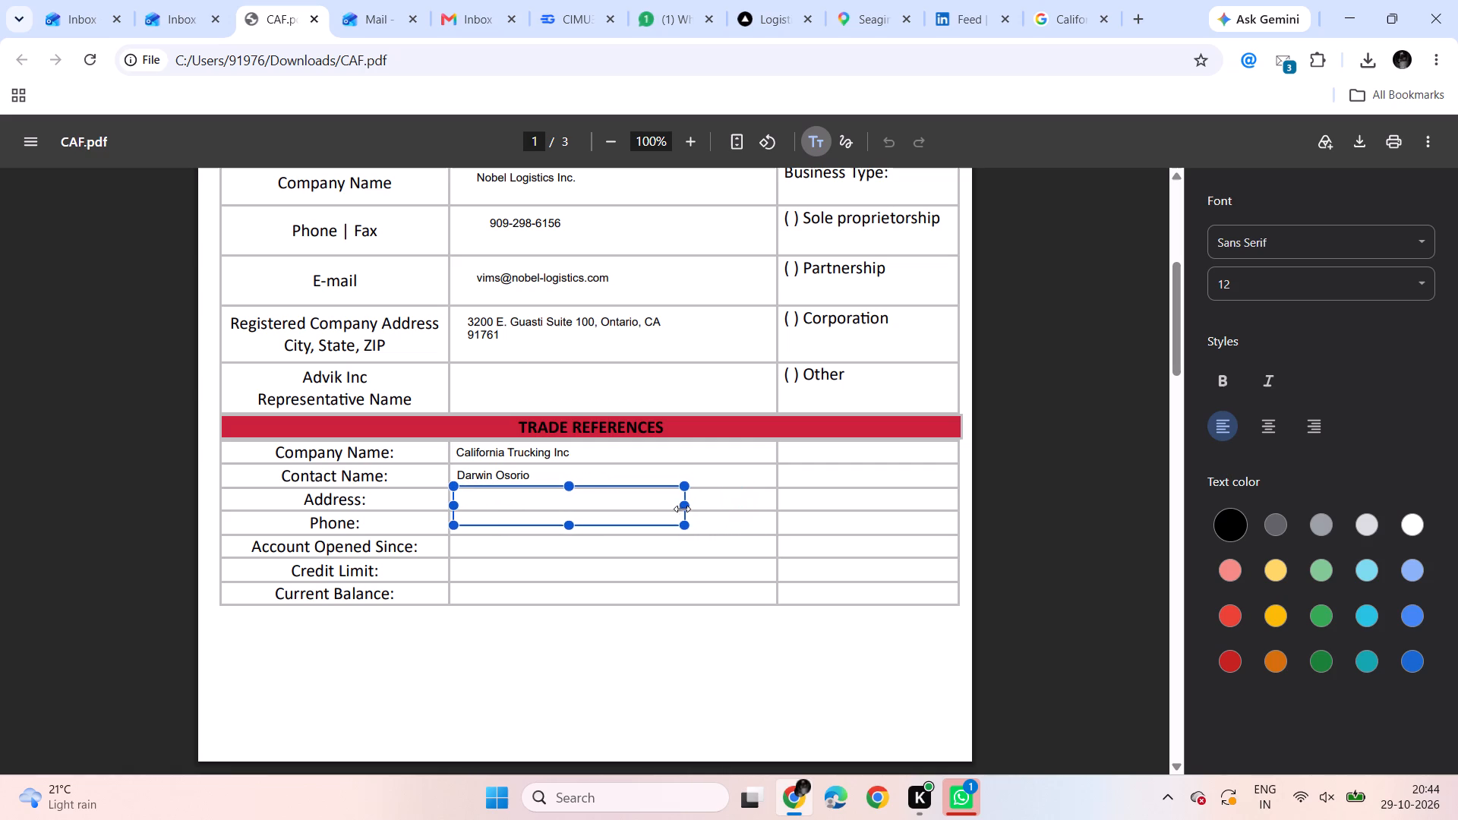
{"action": "left_click_drag", "start_coordinate": [682, 509], "coordinate": [775, 503]}
{"action": "left_click", "coordinate": [520, 492]}
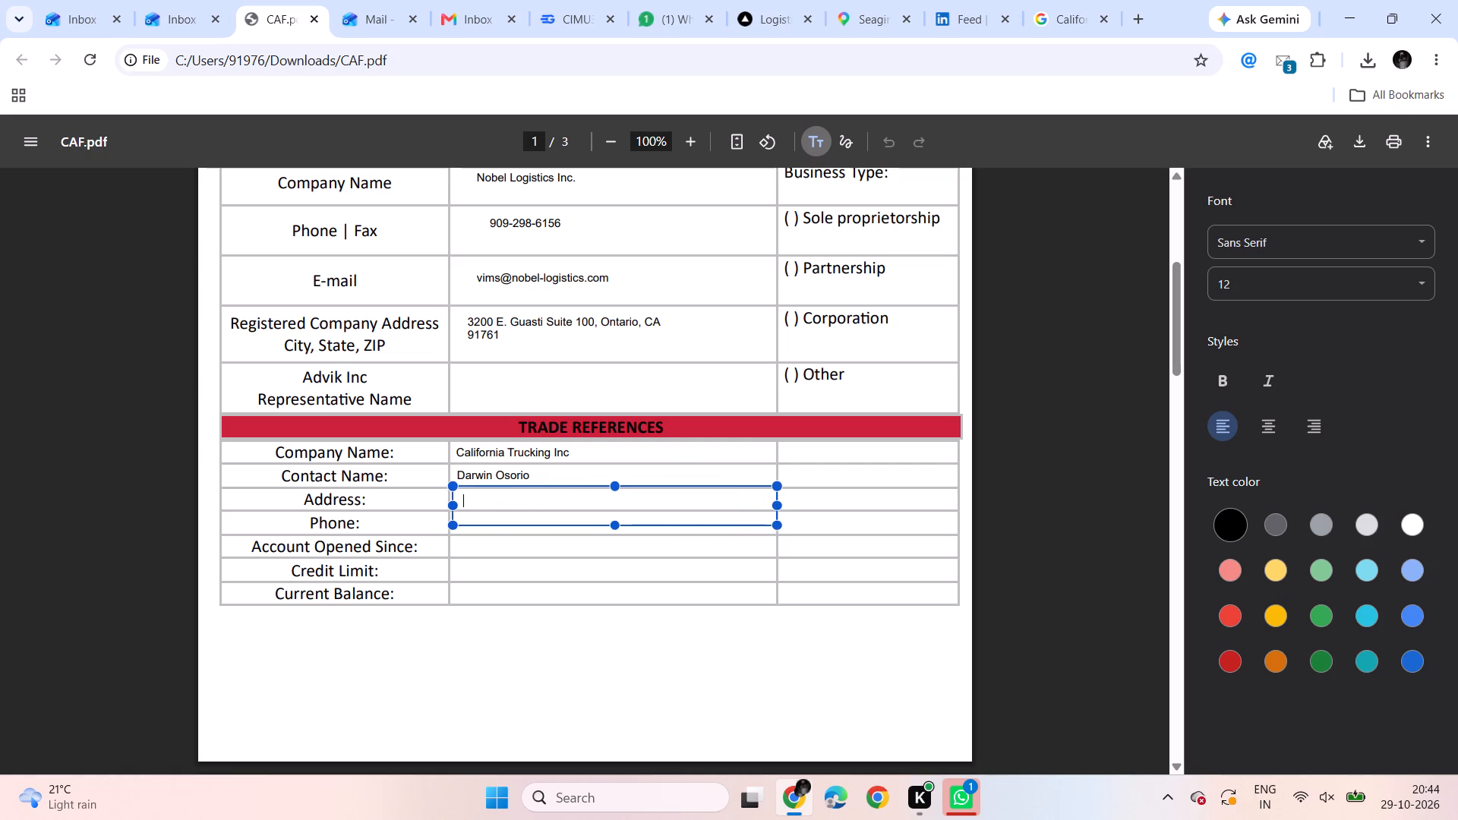
{"action": "key", "text": "ctrl+v"}
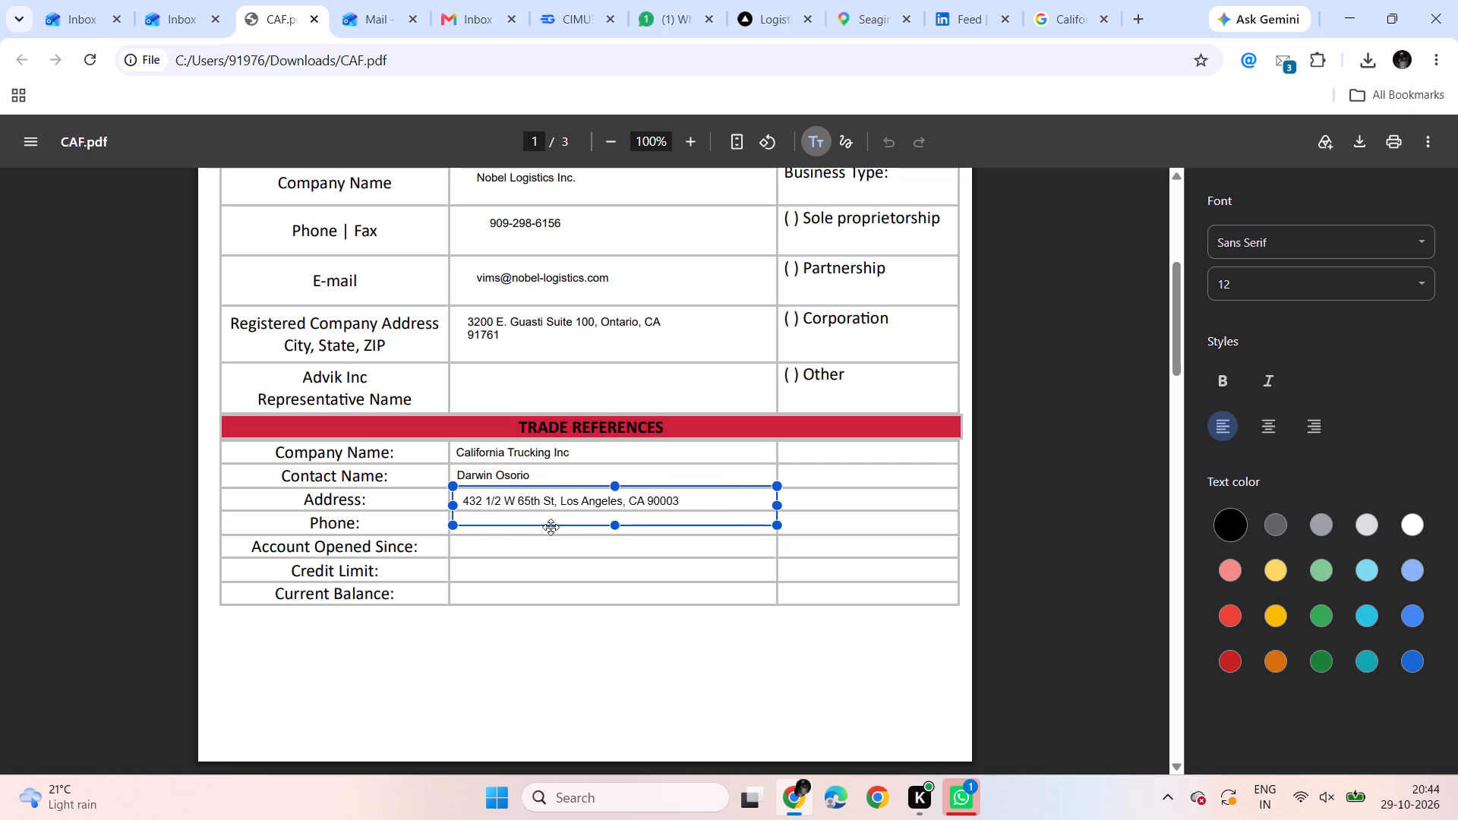
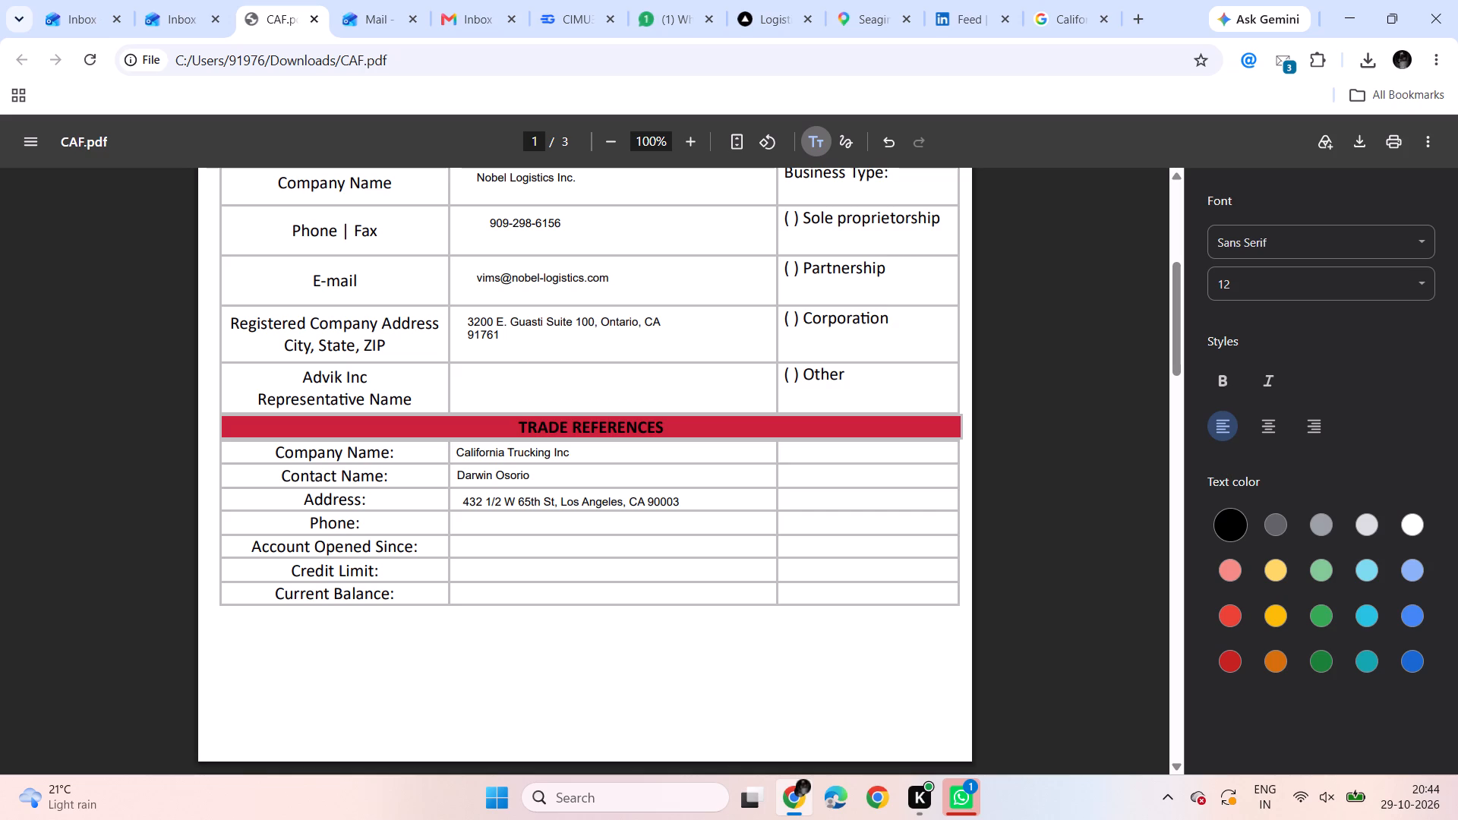
Review the Agreement text on page 2 of CAF.pdf, through the Signatures table beneath it.
{"action": "scroll", "coordinate": [695, 604], "scroll_direction": "down", "scroll_amount": 14}
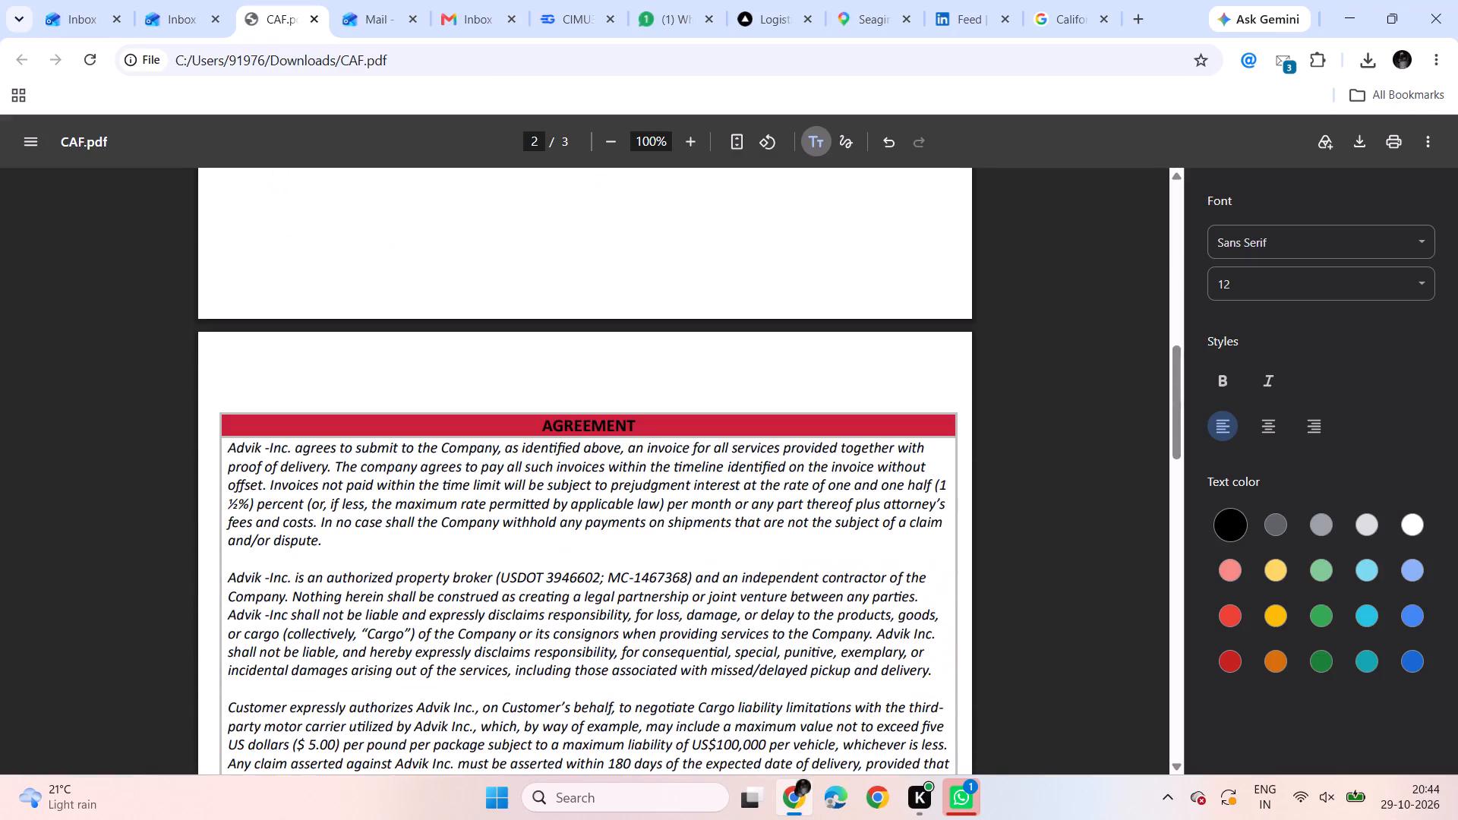
{"action": "scroll", "coordinate": [692, 607], "scroll_direction": "down", "scroll_amount": 4}
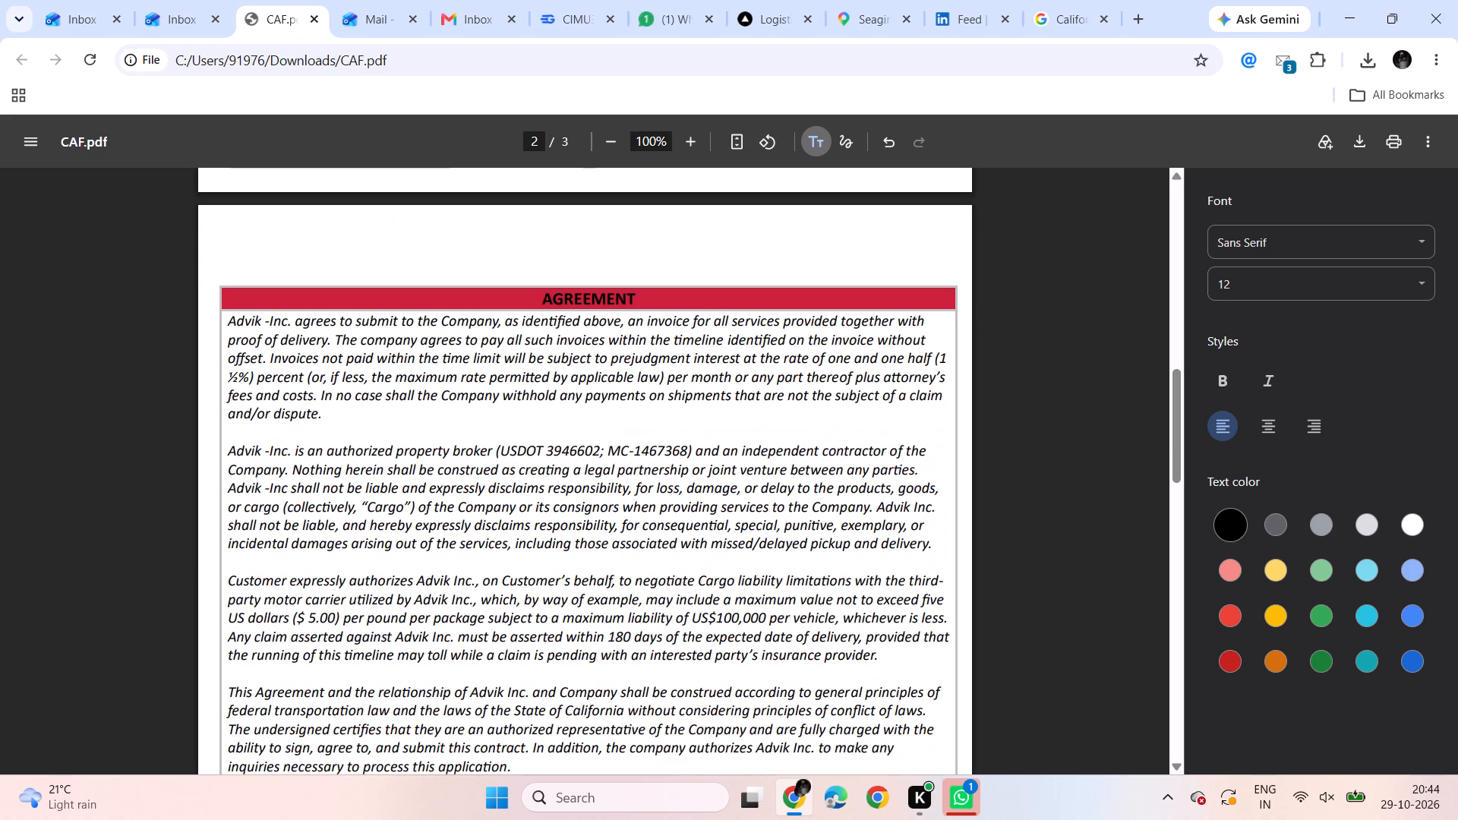
{"action": "scroll", "coordinate": [692, 608], "scroll_direction": "down", "scroll_amount": 7}
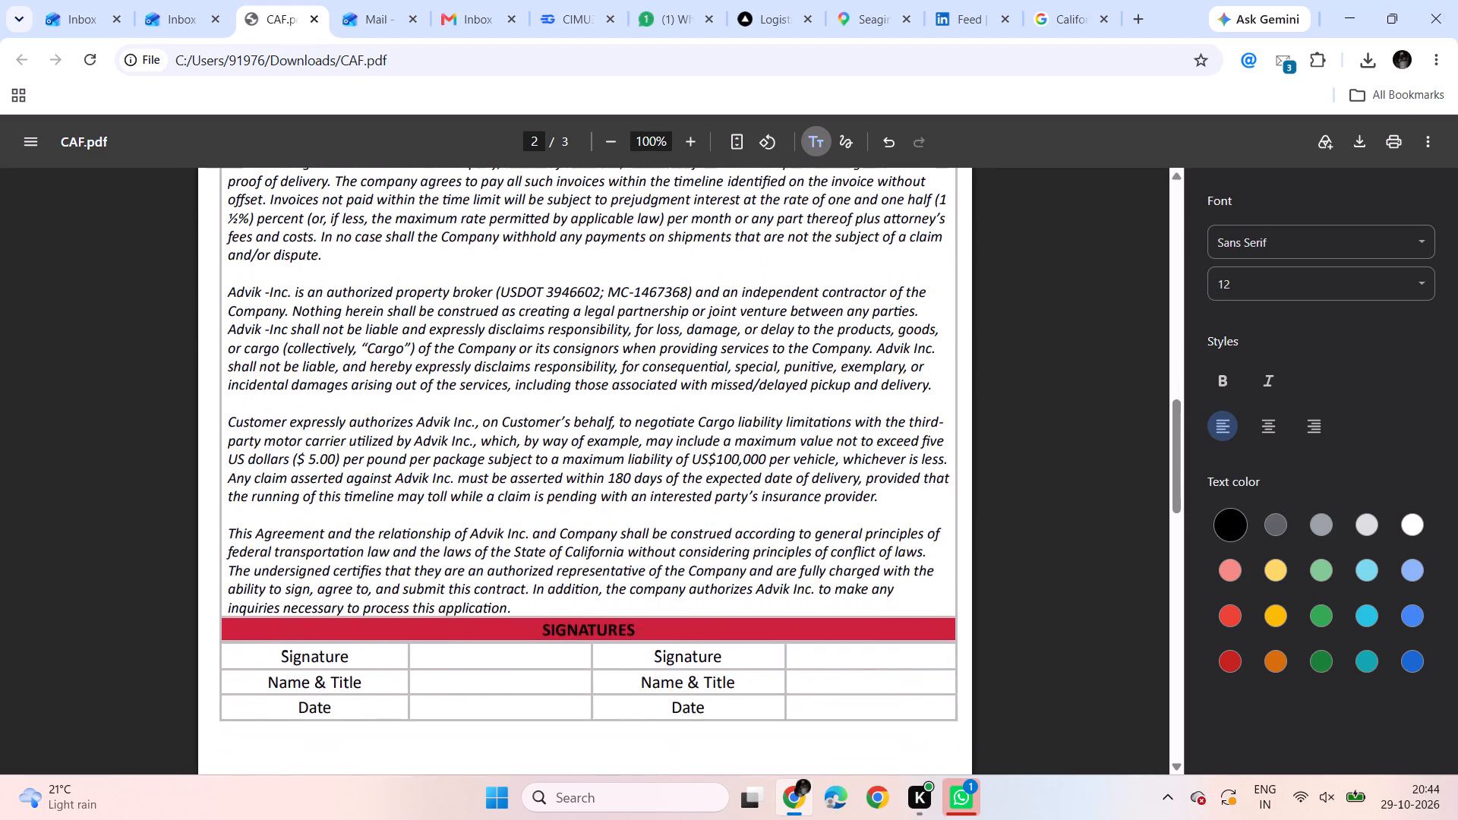
{"action": "scroll", "coordinate": [692, 608], "scroll_direction": "down", "scroll_amount": 4}
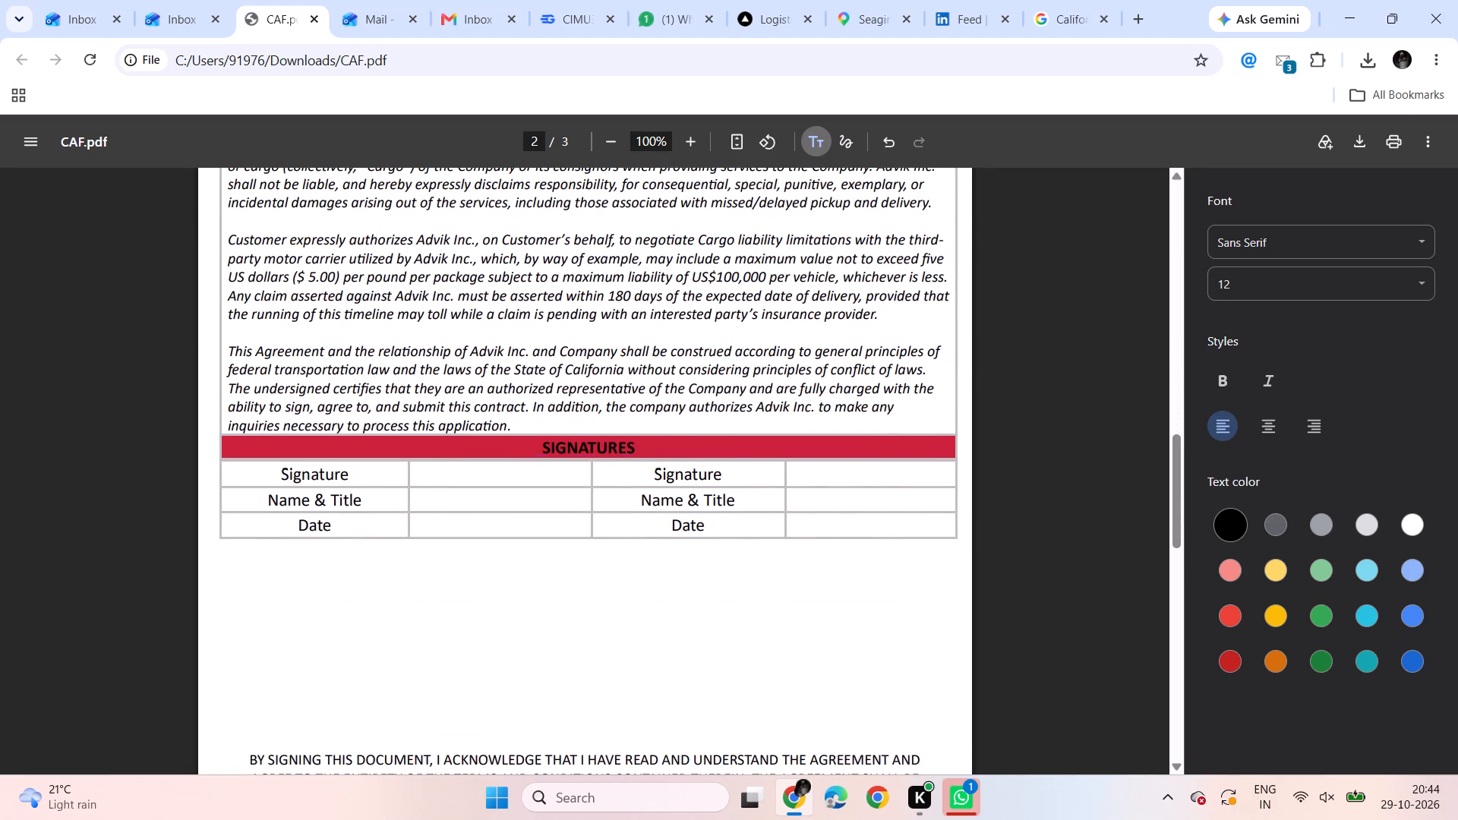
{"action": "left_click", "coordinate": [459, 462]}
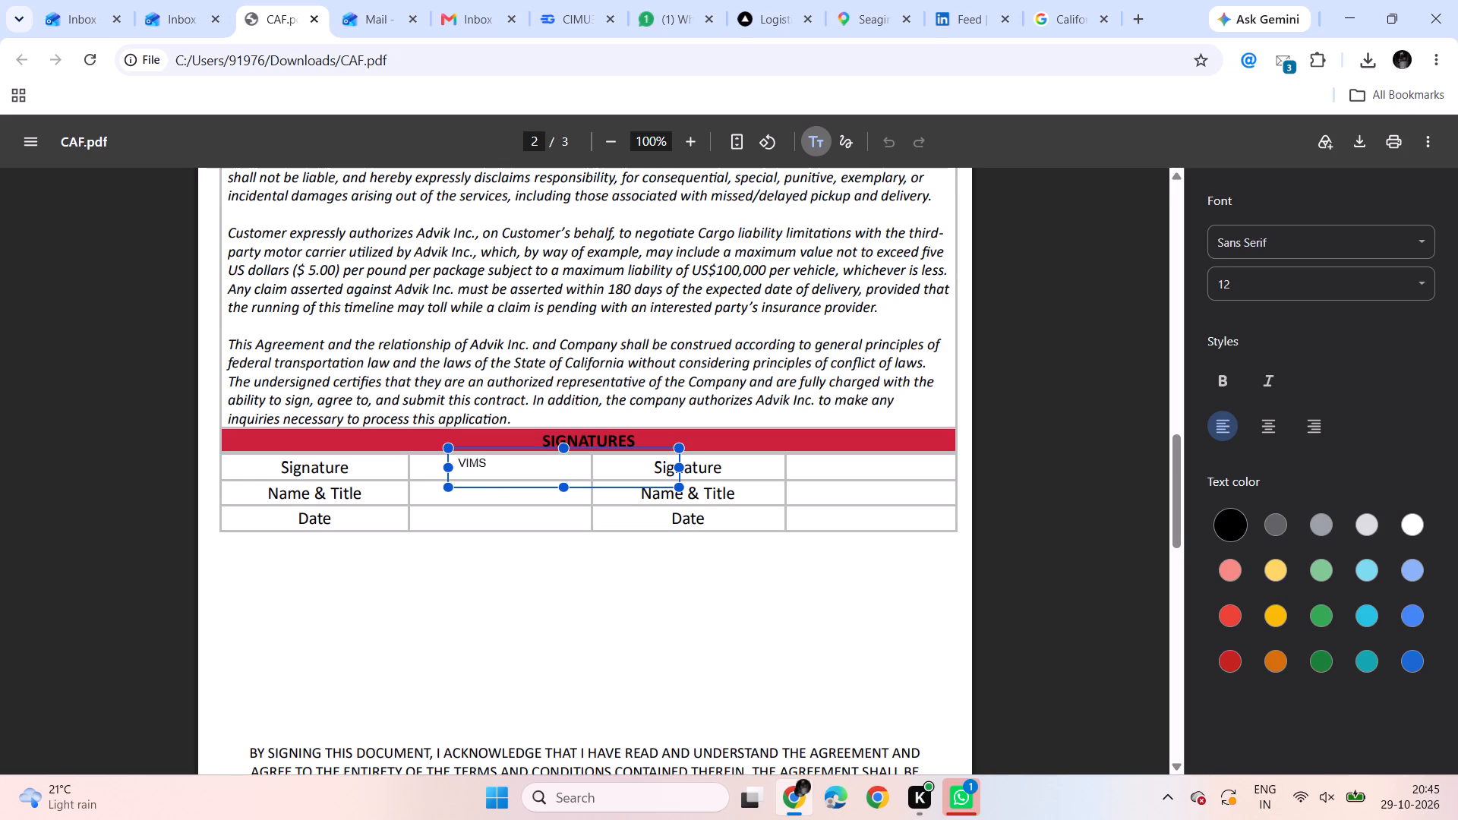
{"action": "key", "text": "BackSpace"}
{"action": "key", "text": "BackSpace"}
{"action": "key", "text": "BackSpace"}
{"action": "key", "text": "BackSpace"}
Switch from text annotation to freehand drawing with a black pen for the SIGNATURES table on page 2.
{"action": "left_click", "coordinate": [857, 129]}
{"action": "left_click", "coordinate": [845, 141]}
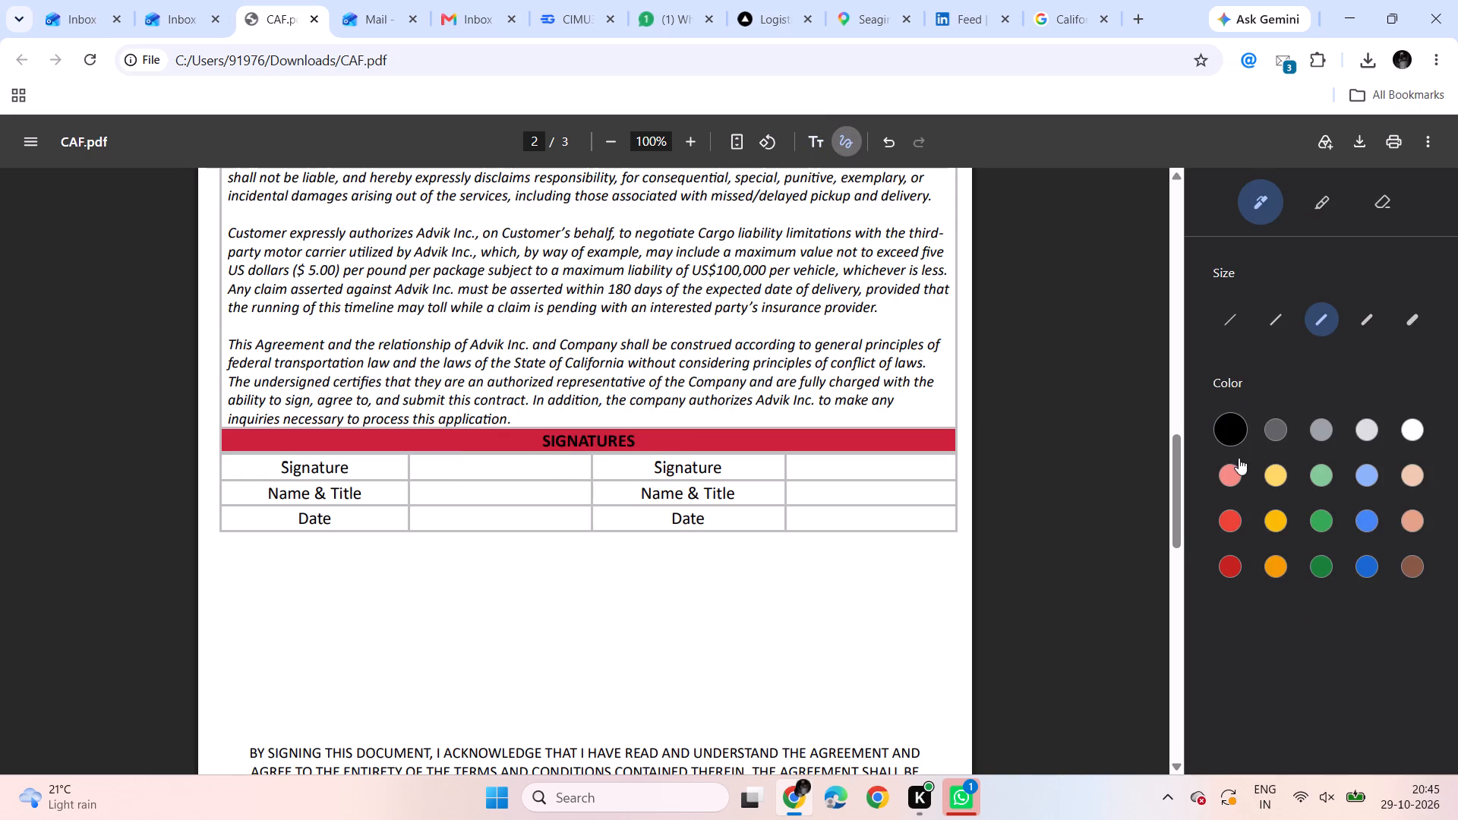
{"action": "left_click", "coordinate": [1231, 437]}
Set the black drawing pen to the thinnest stroke size.
{"action": "left_click", "coordinate": [1236, 317]}
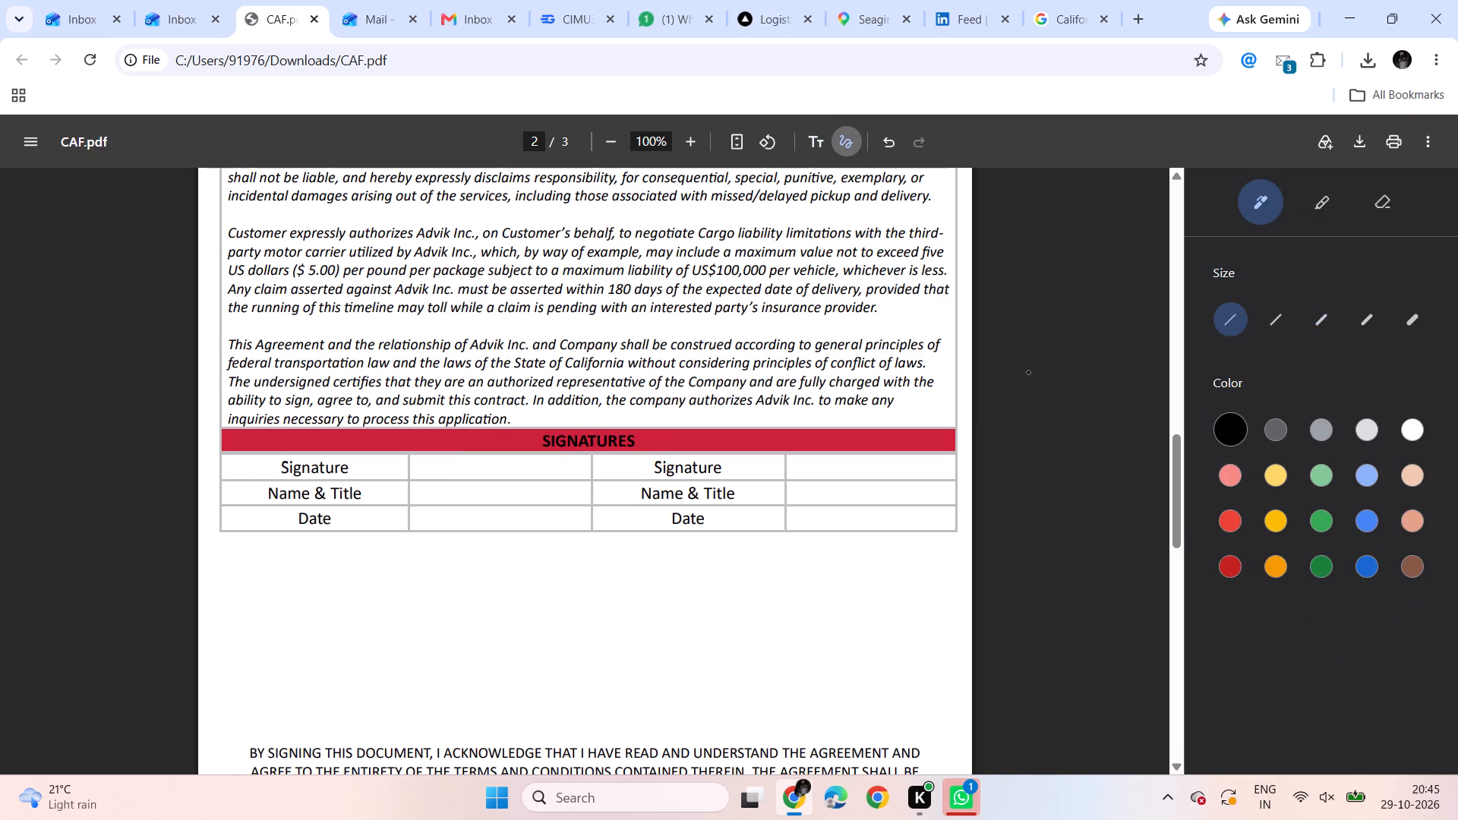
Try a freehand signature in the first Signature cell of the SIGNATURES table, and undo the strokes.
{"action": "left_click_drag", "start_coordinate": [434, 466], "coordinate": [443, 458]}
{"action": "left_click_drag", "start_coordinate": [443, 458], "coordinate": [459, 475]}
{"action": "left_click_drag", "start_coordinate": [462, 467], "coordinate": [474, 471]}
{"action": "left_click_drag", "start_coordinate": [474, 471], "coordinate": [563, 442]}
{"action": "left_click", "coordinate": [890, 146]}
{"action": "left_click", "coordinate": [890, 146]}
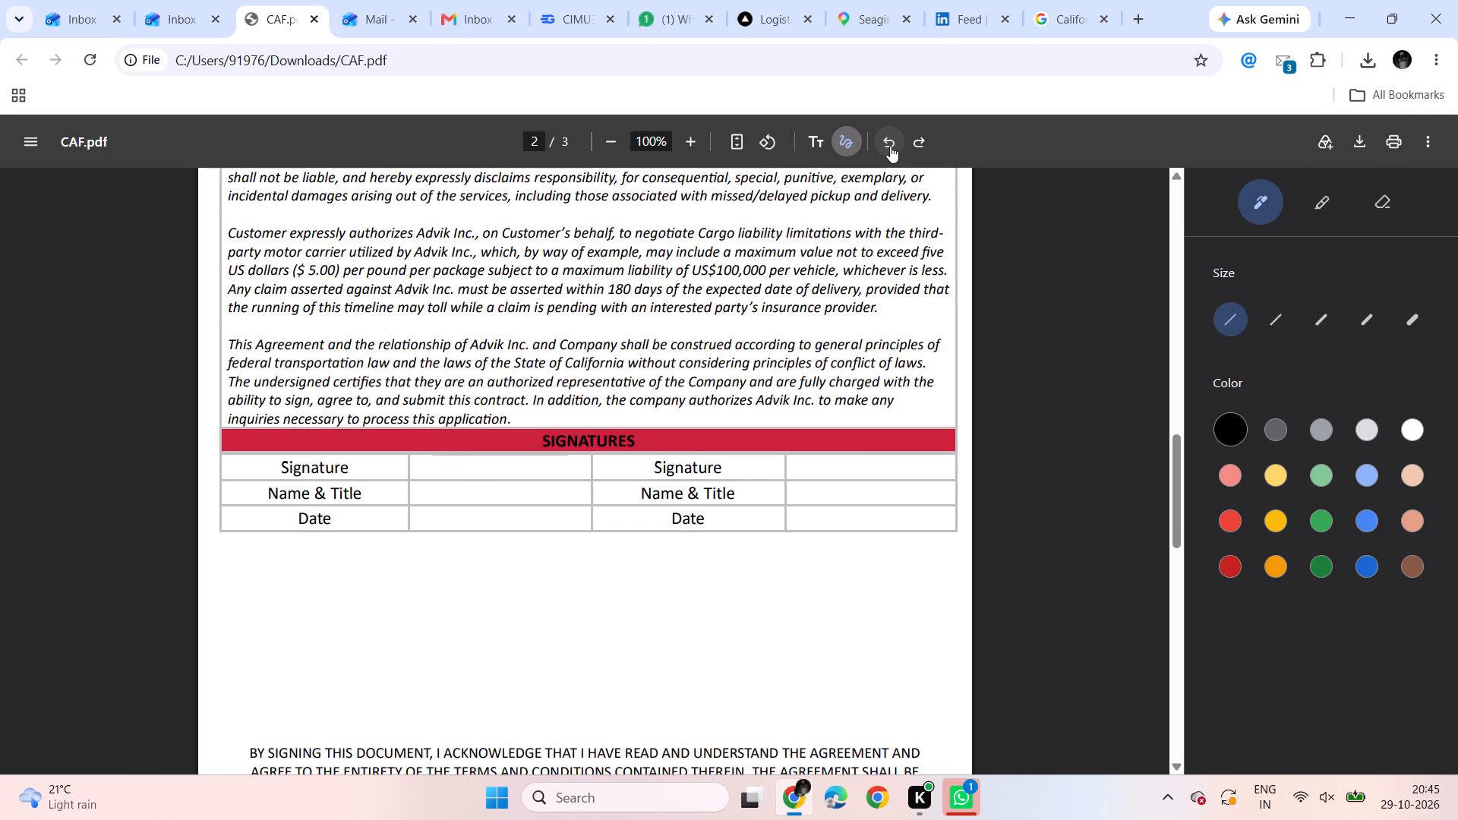
Draw a freehand signature with the thin black pen in the first Signature cell of the SIGNATURES table.
{"action": "left_click_drag", "start_coordinate": [455, 470], "coordinate": [460, 469]}
{"action": "left_click_drag", "start_coordinate": [460, 469], "coordinate": [560, 440]}
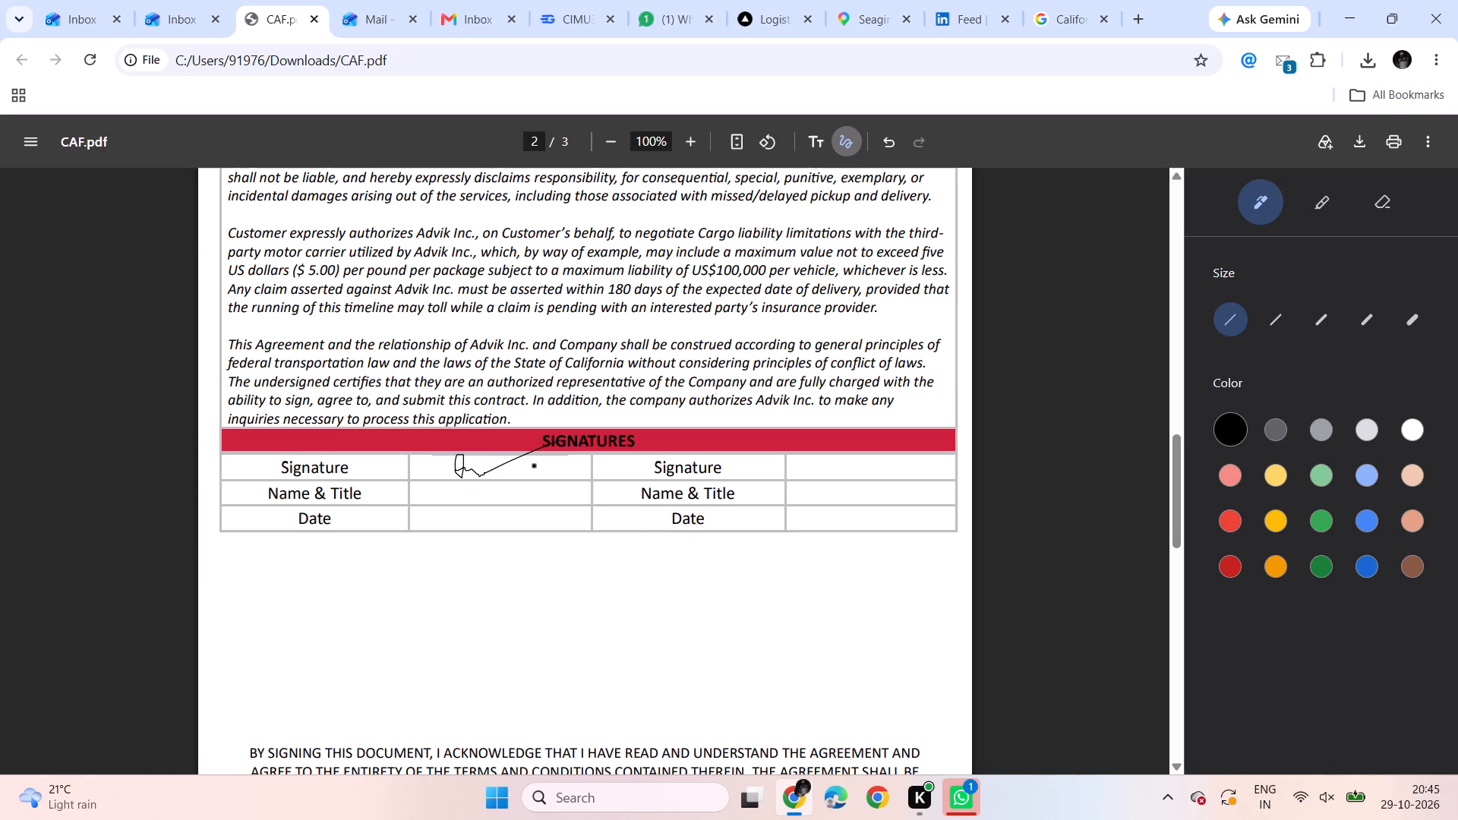
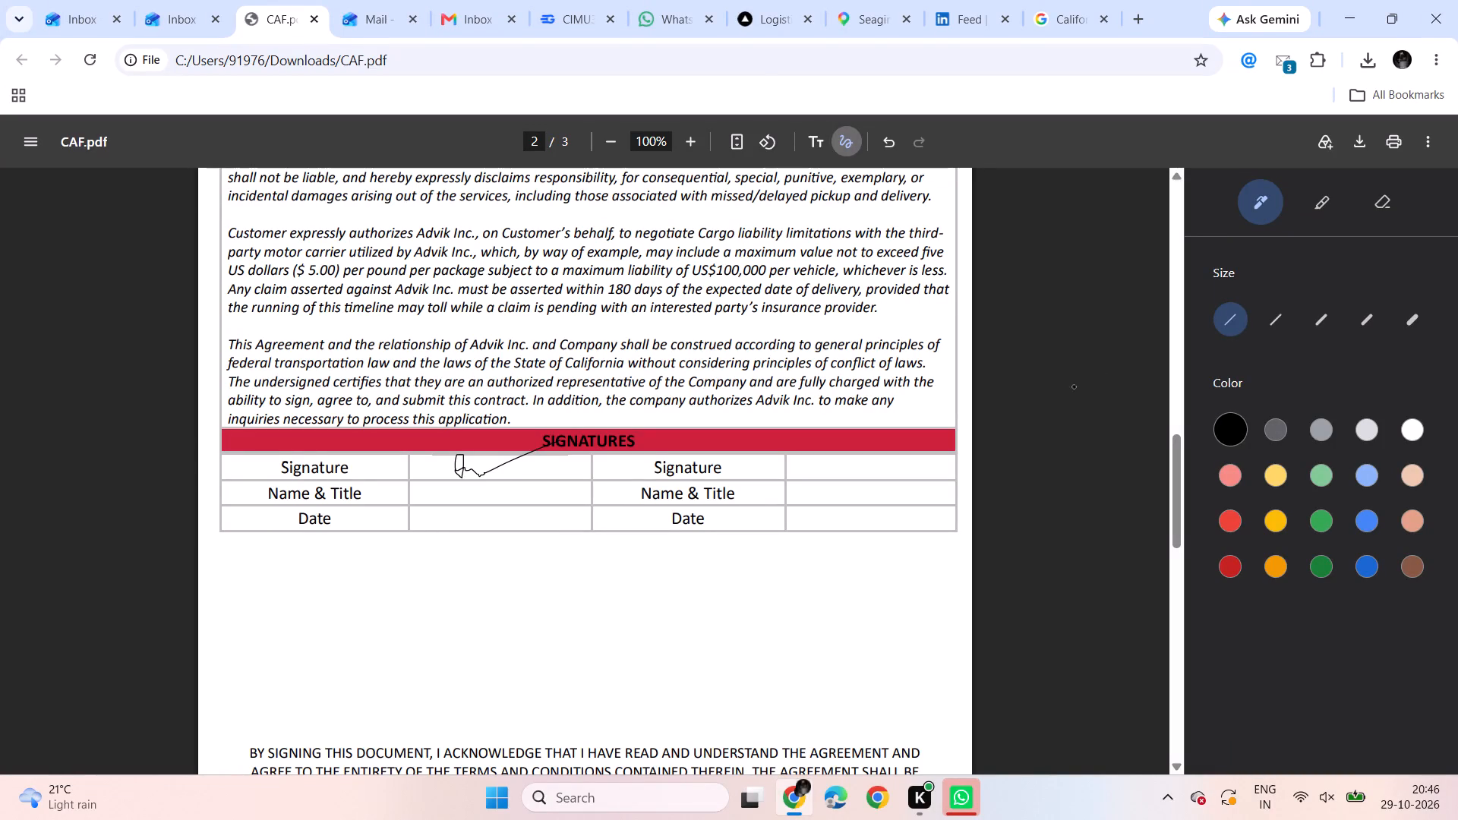
Add an empty text annotation in the first Name & Title cell of the SIGNATURES table, aligned with the cell's left edge.
{"action": "left_click", "coordinate": [806, 141]}
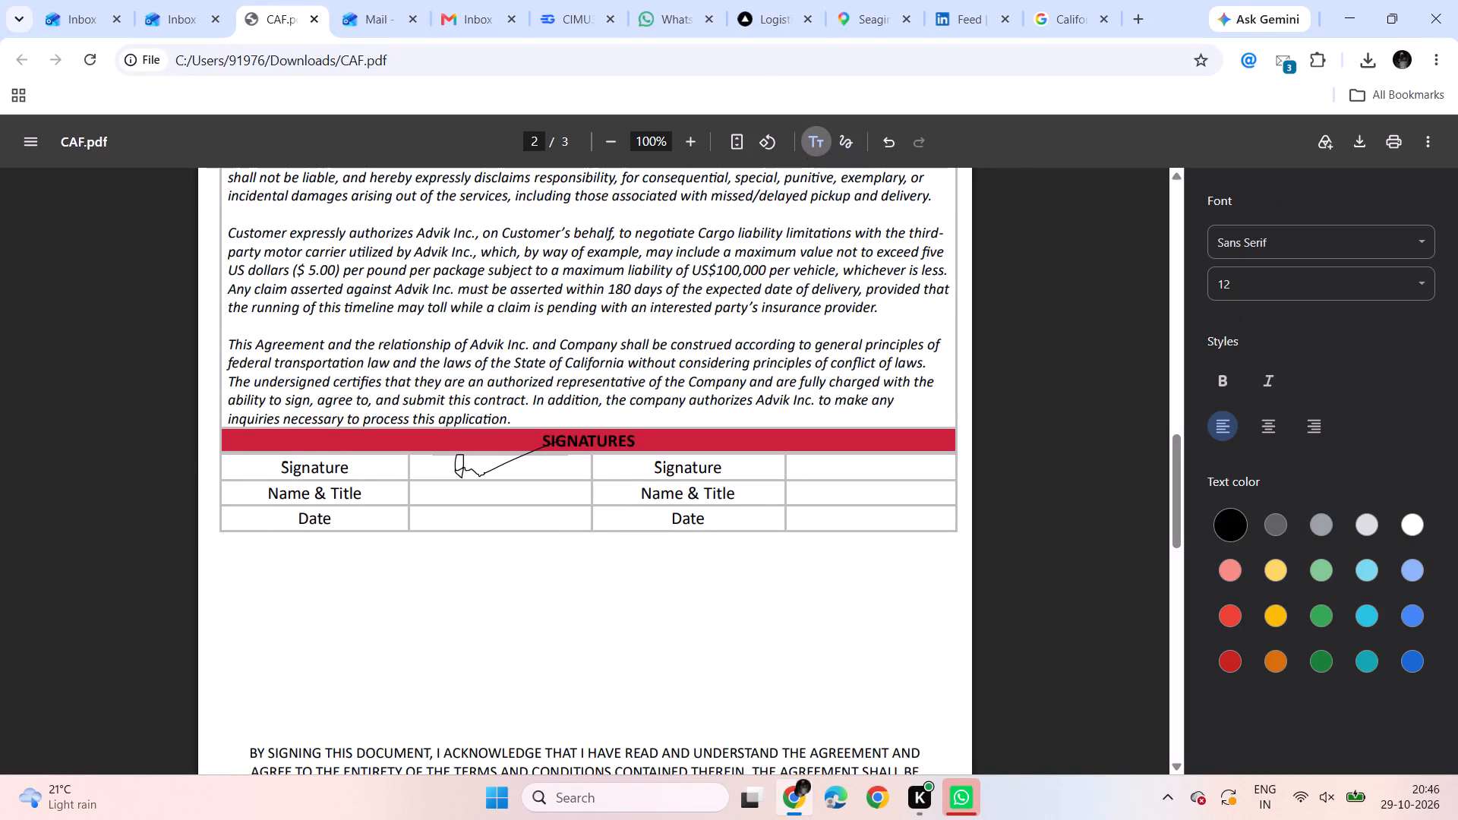
{"action": "left_click", "coordinate": [491, 493]}
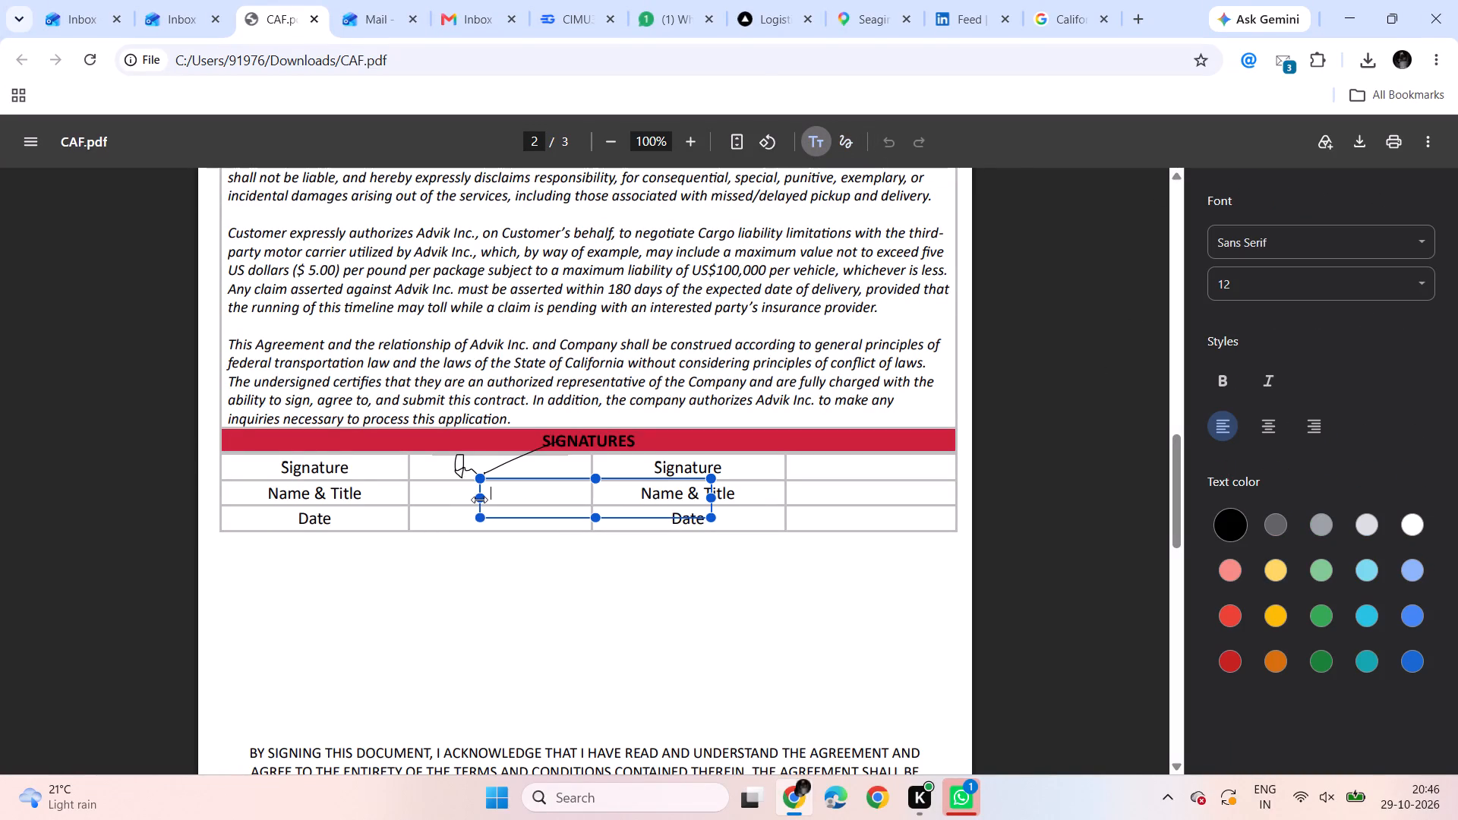
{"action": "left_click_drag", "start_coordinate": [494, 516], "coordinate": [482, 516]}
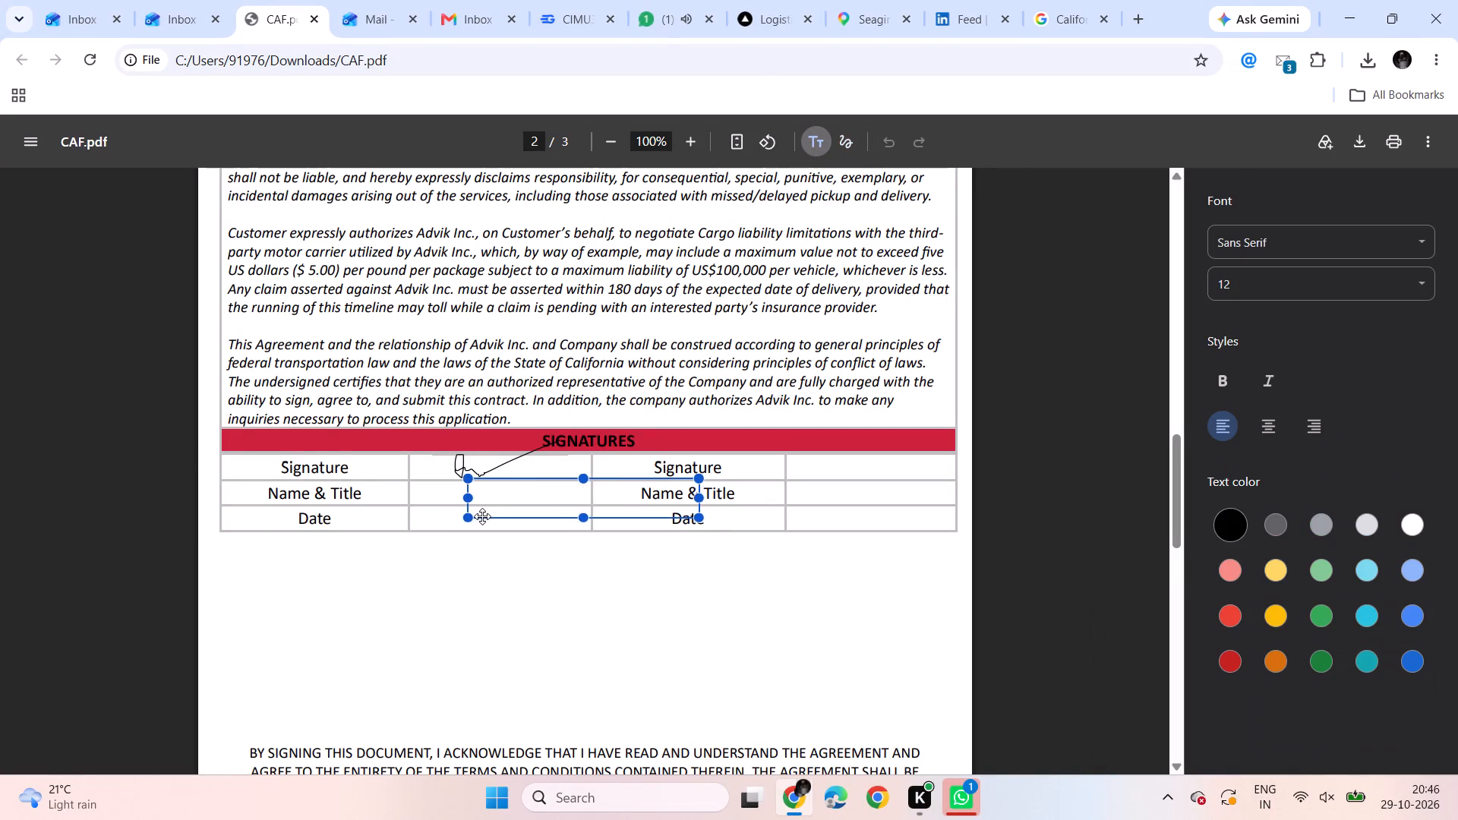
{"action": "left_click_drag", "start_coordinate": [482, 516], "coordinate": [423, 513]}
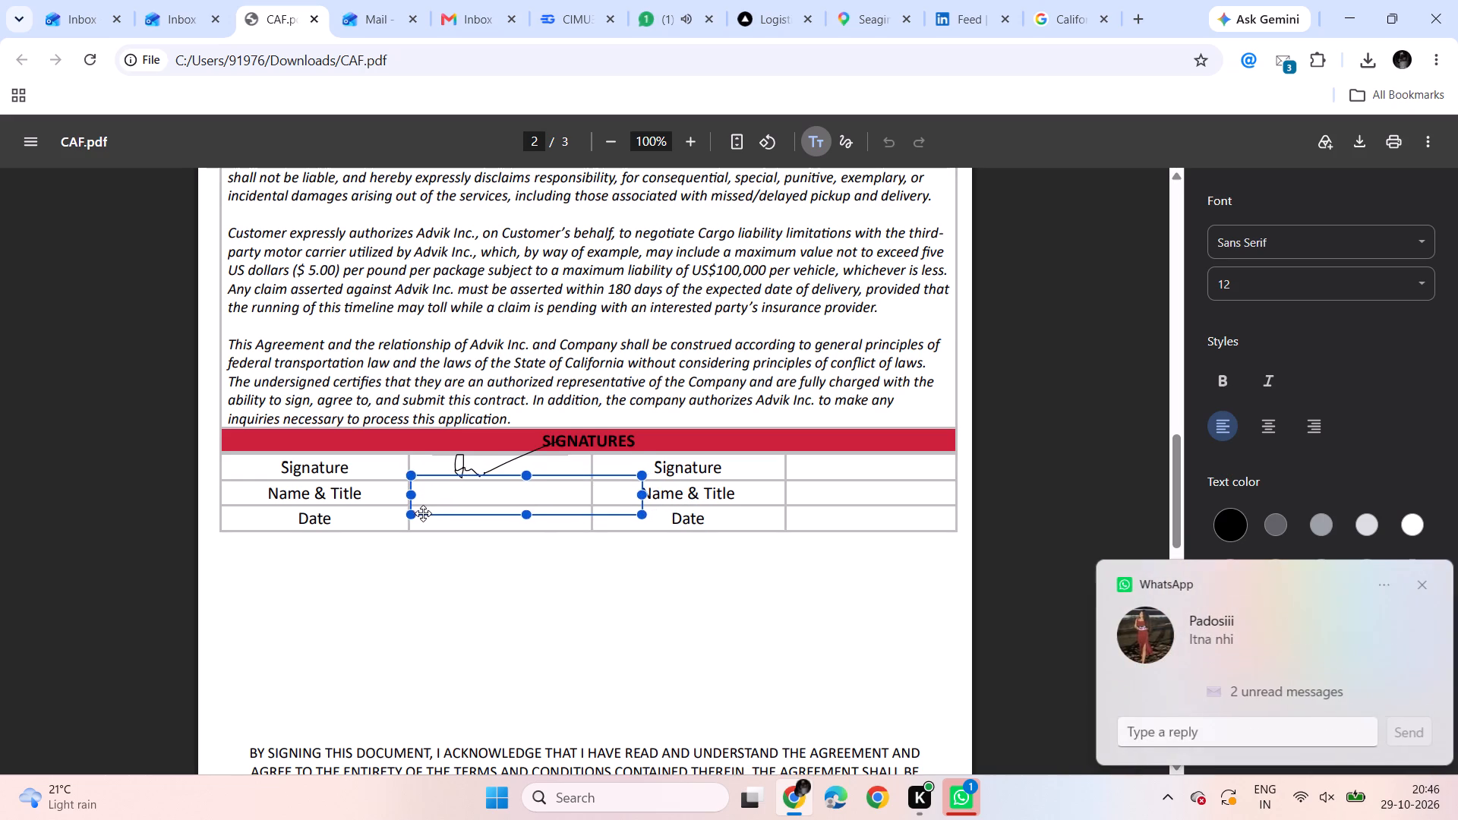
{"action": "left_click_drag", "start_coordinate": [423, 513], "coordinate": [421, 513]}
{"action": "left_click", "coordinate": [434, 493]}
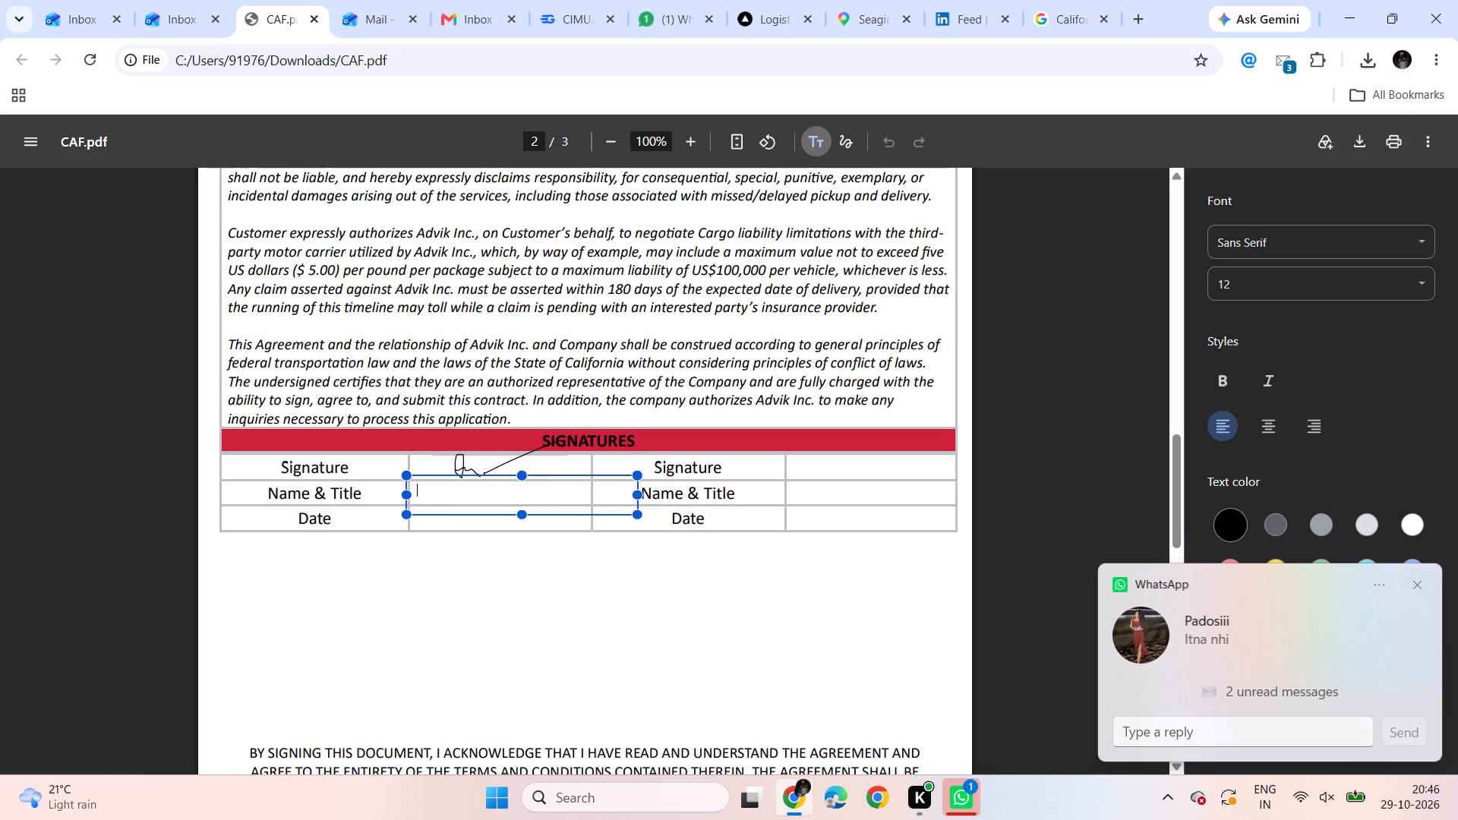
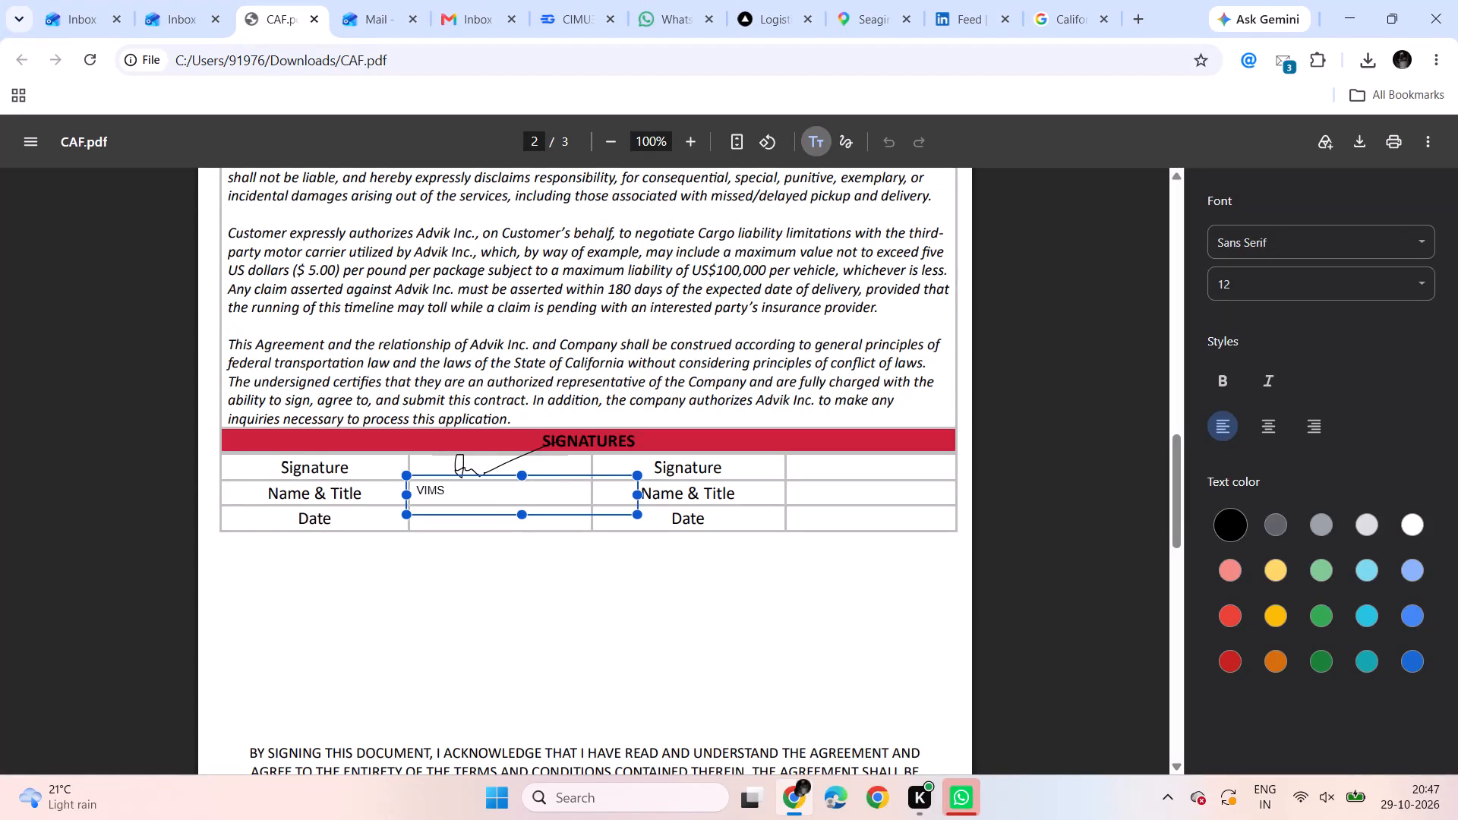
Add the title "( LOGISTICS SPECIALIST)" after the name in the first Name & Title cell of the SIGNATURES table.
{"action": "key", "text": "space"}
{"action": "type", "text": "("}
{"action": "key", "text": "space"}
{"action": "type", "text": "LOGISTICS"}
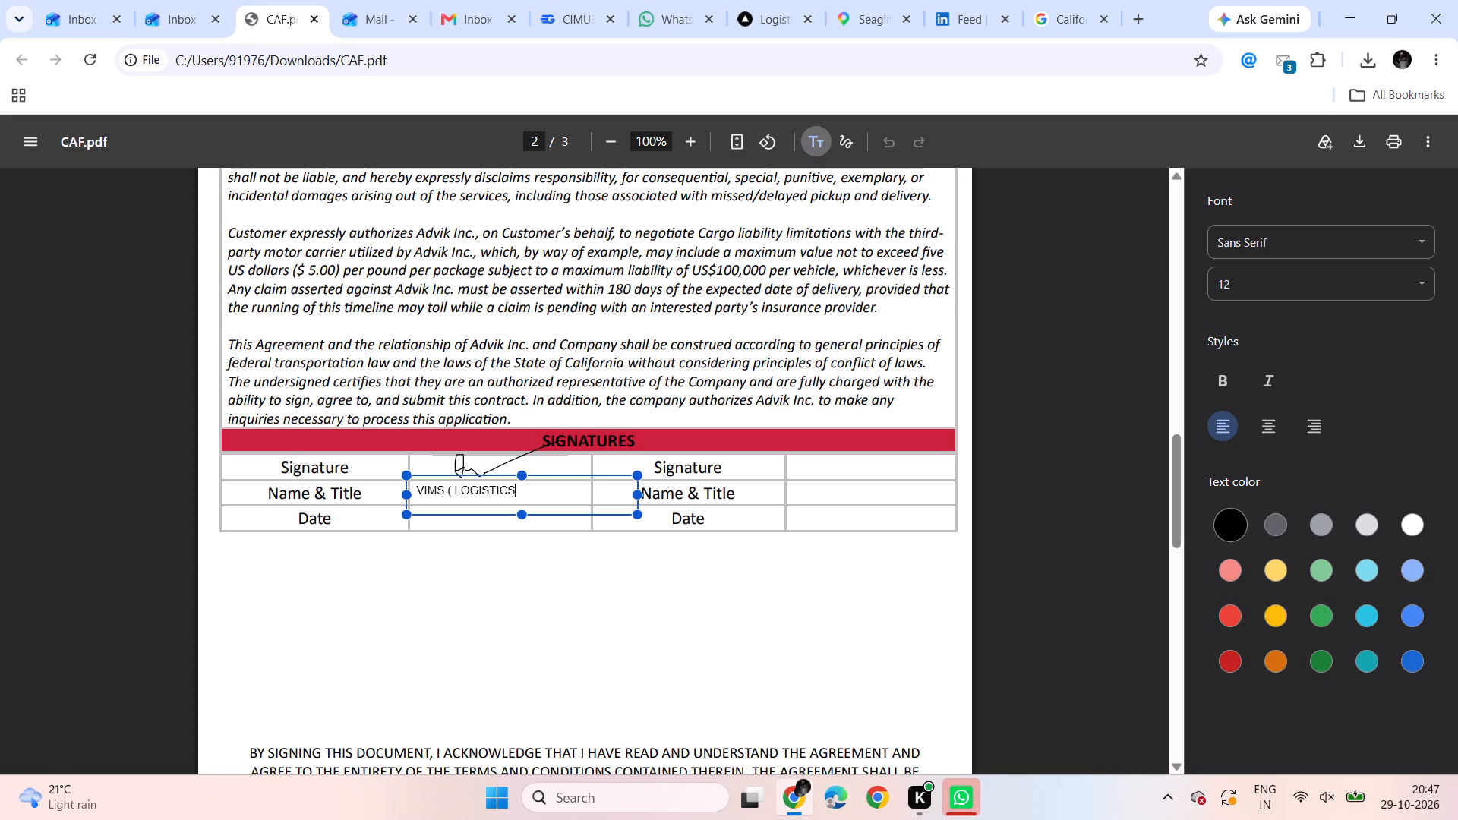
{"action": "key", "text": "space"}
{"action": "type", "text": "S"}
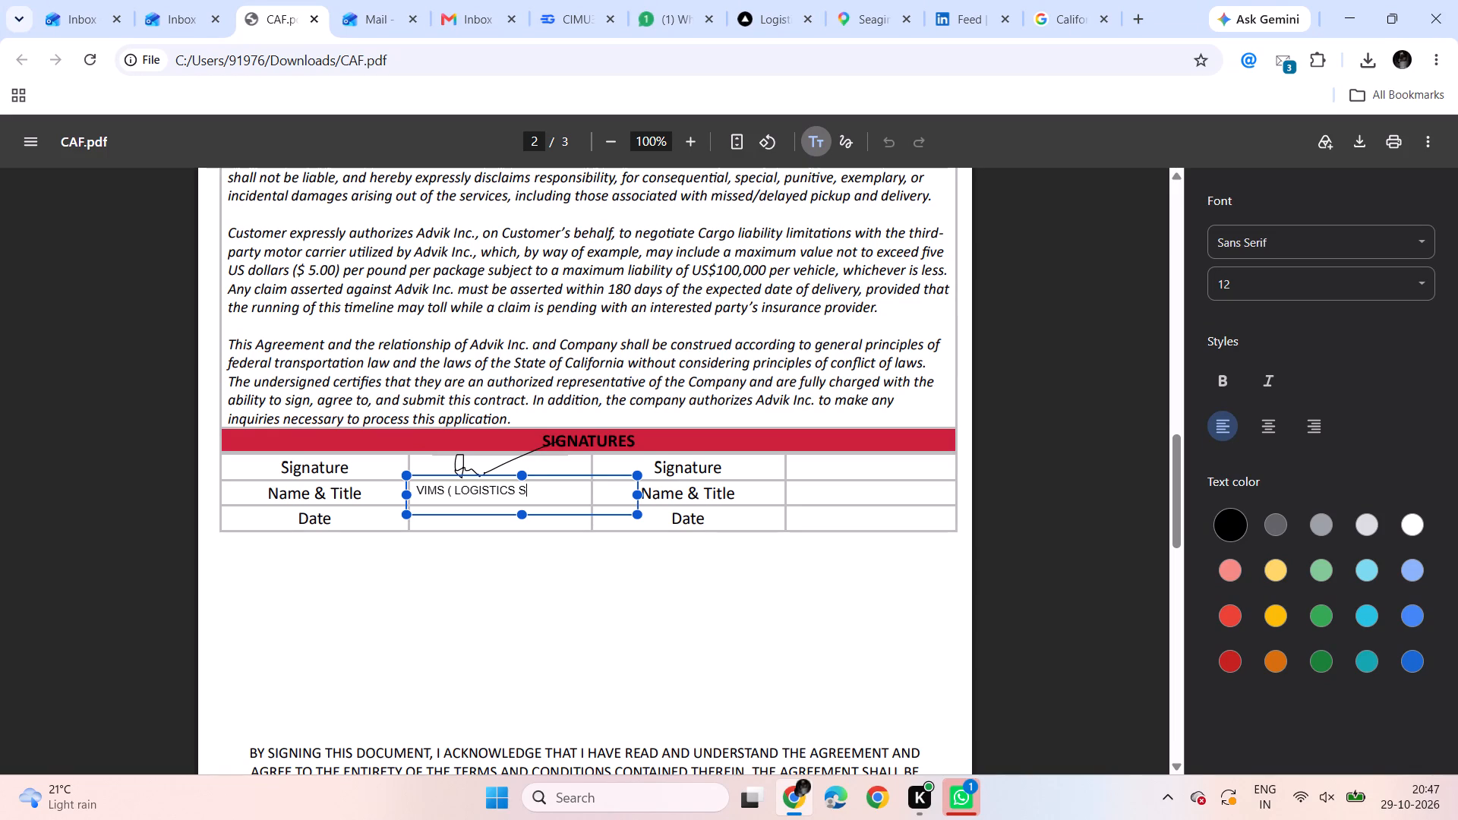
Complete the title in the first Name & Title cell of the SIGNATURES table so it reads "( LOGISTICS SPECIALIST)".
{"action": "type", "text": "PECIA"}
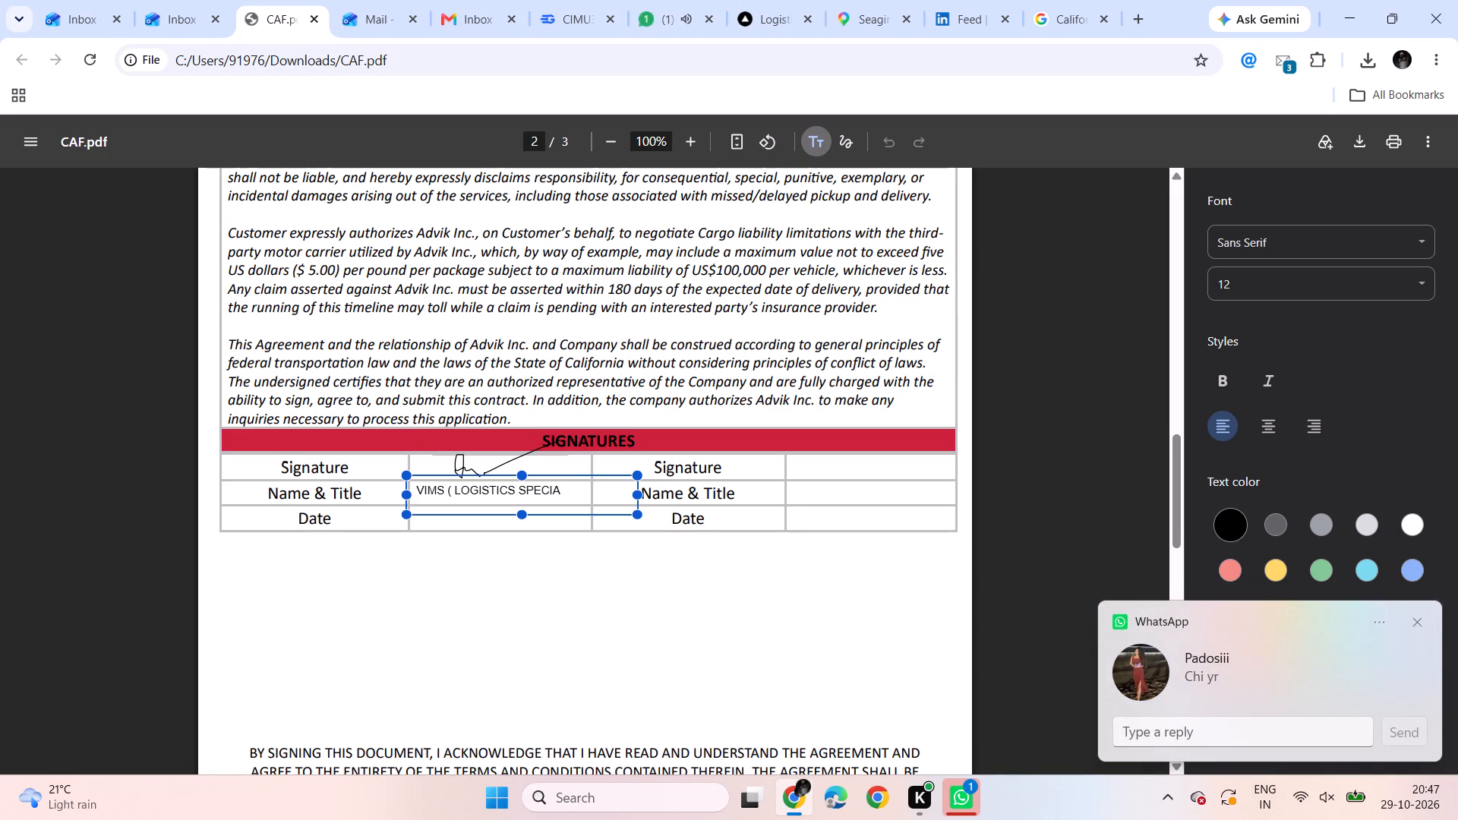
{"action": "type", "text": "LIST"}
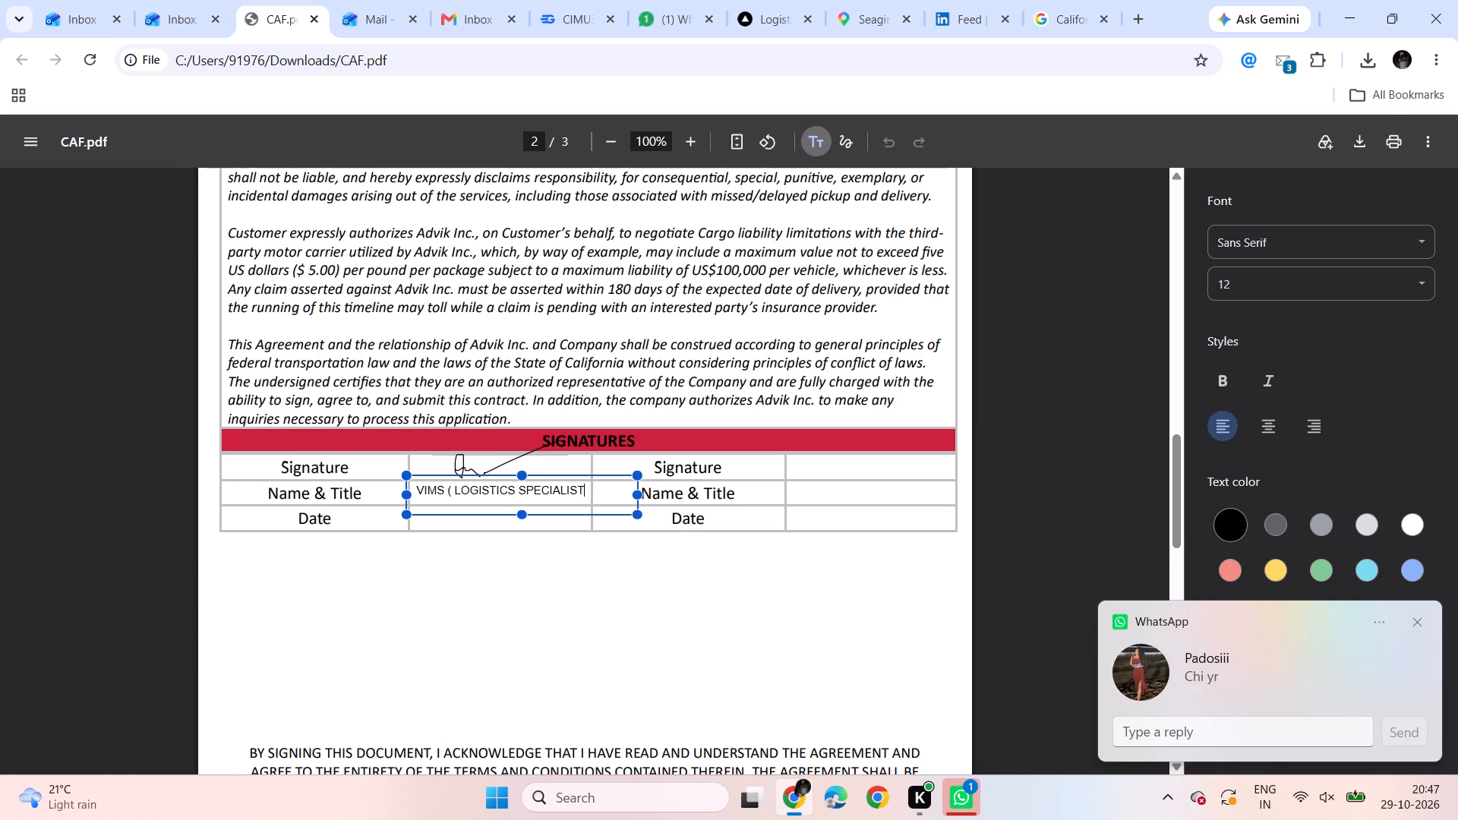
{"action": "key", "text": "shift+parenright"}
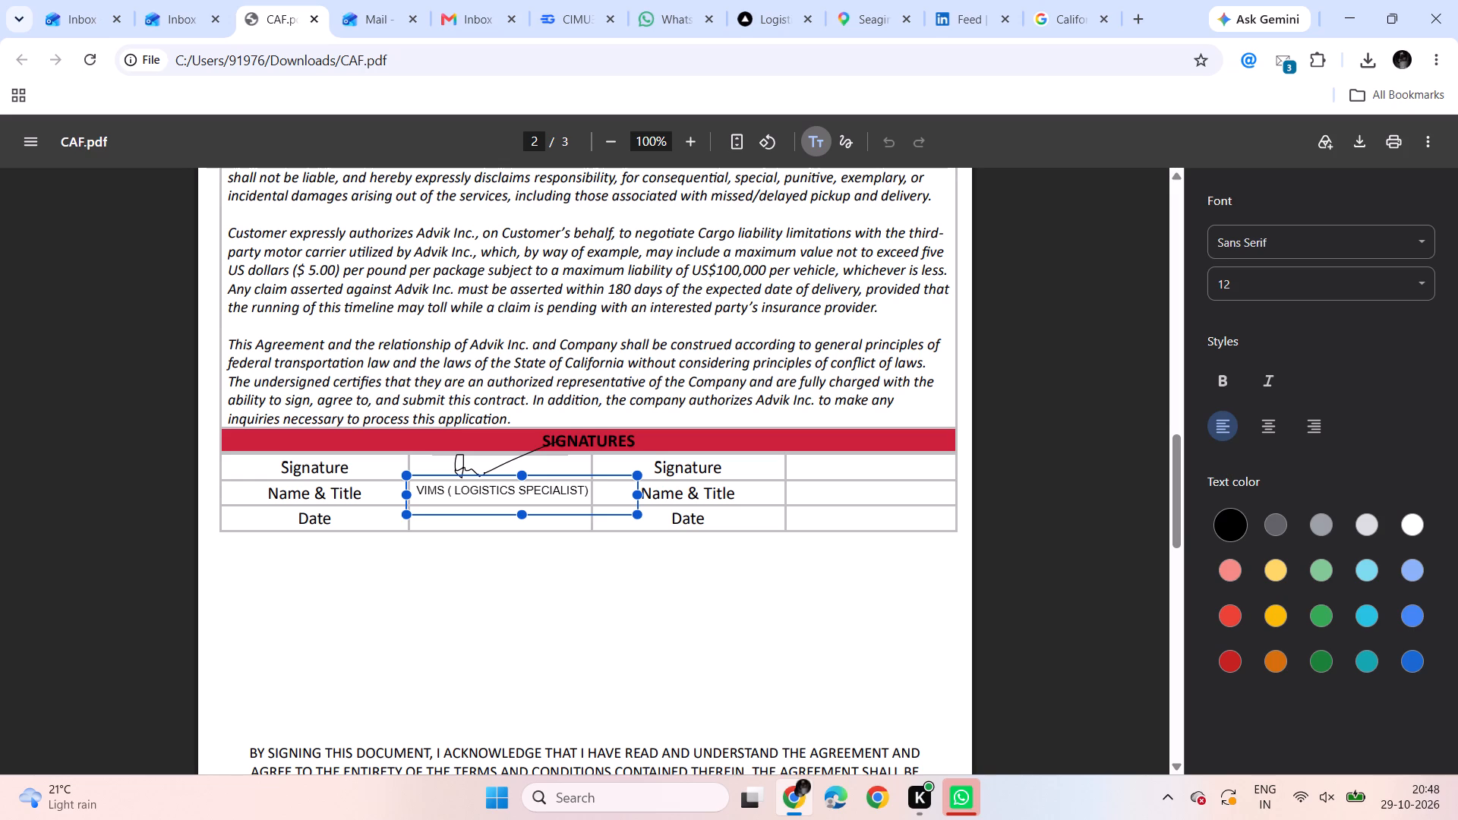
{"action": "left_click", "coordinate": [513, 529]}
Add an empty text annotation in the first Date cell of the SIGNATURES table.
{"action": "left_click", "coordinate": [484, 514]}
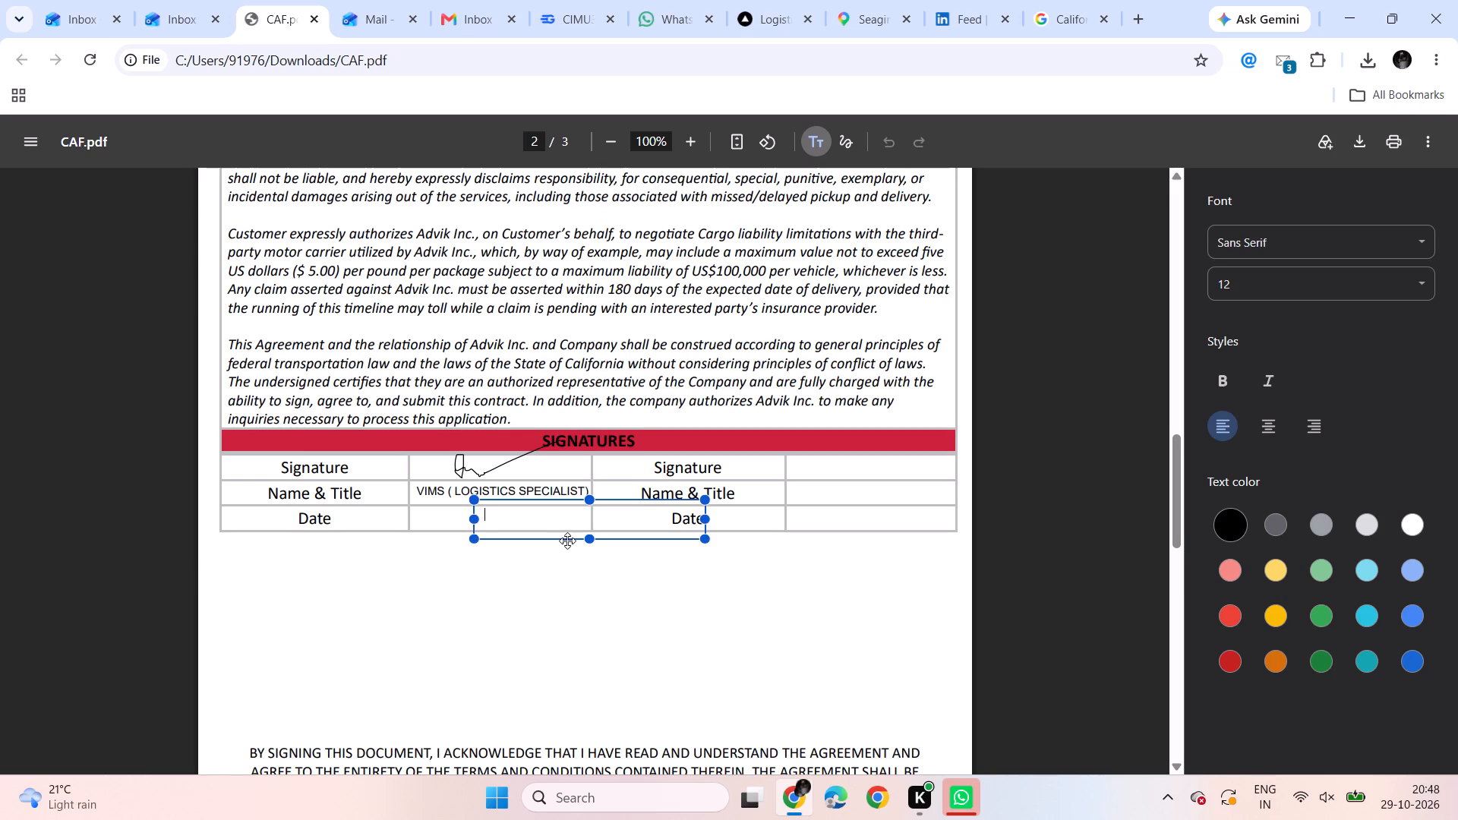
Align the empty text annotation with the left edge of the first Date cell and open it for text entry.
{"action": "left_click_drag", "start_coordinate": [575, 541], "coordinate": [510, 541]}
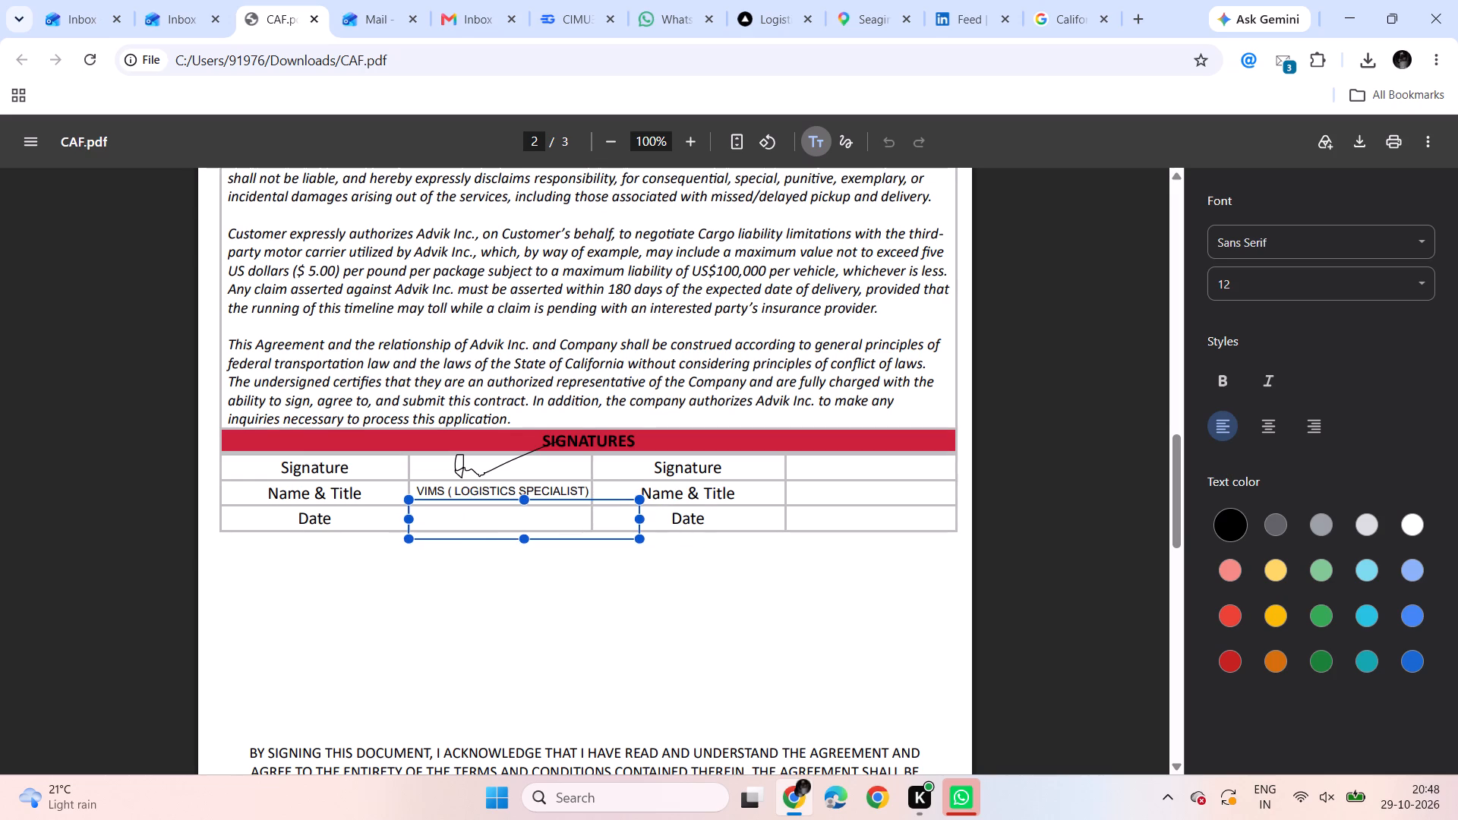
{"action": "left_click", "coordinate": [426, 518]}
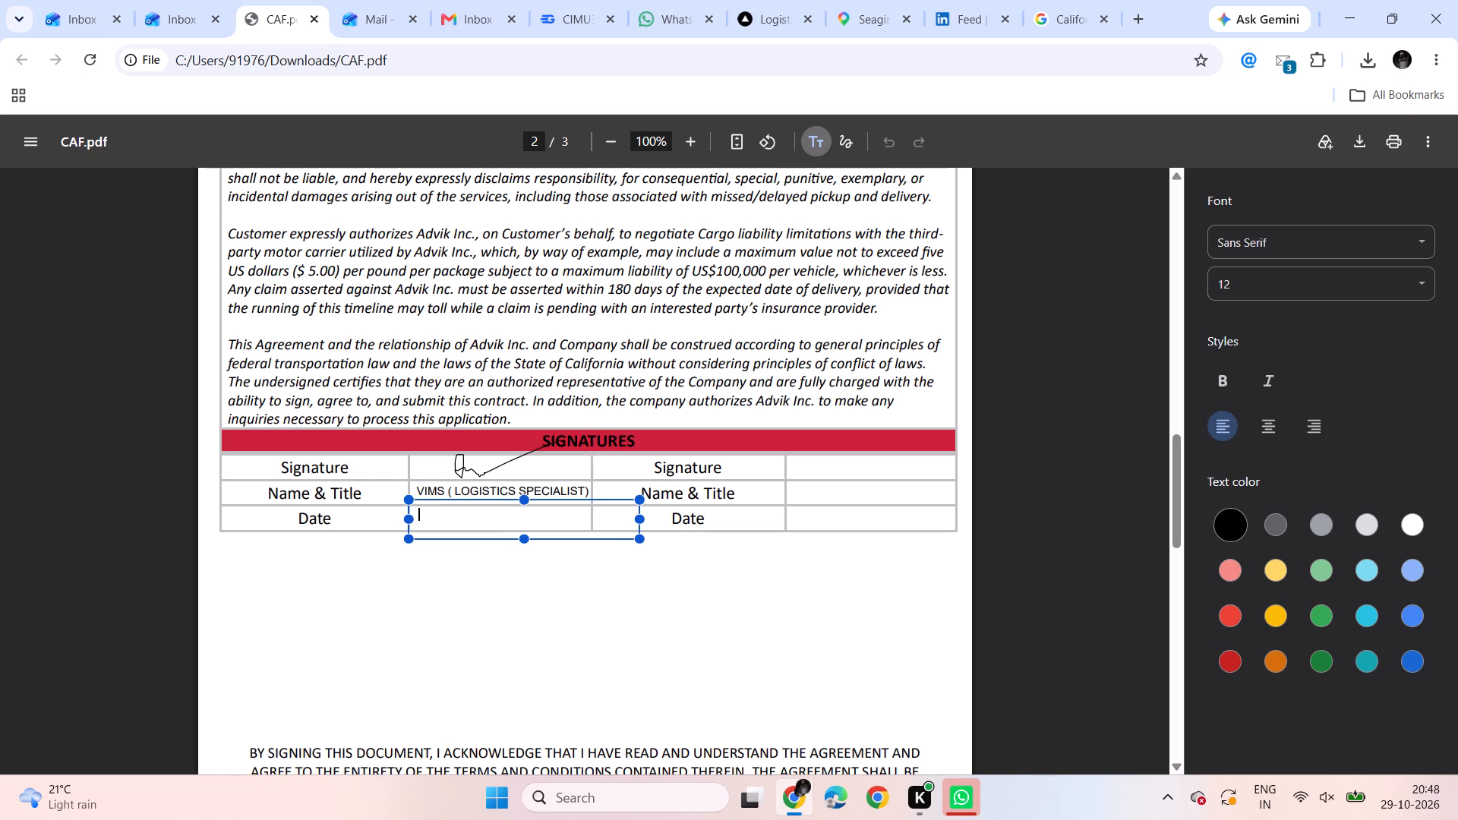
Enter the date 29/20/2026 in the first Date cell of the SIGNATURES table.
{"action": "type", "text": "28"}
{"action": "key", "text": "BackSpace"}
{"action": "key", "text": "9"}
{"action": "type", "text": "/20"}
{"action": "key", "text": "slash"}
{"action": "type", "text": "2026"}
{"action": "left_click", "coordinate": [458, 601]}
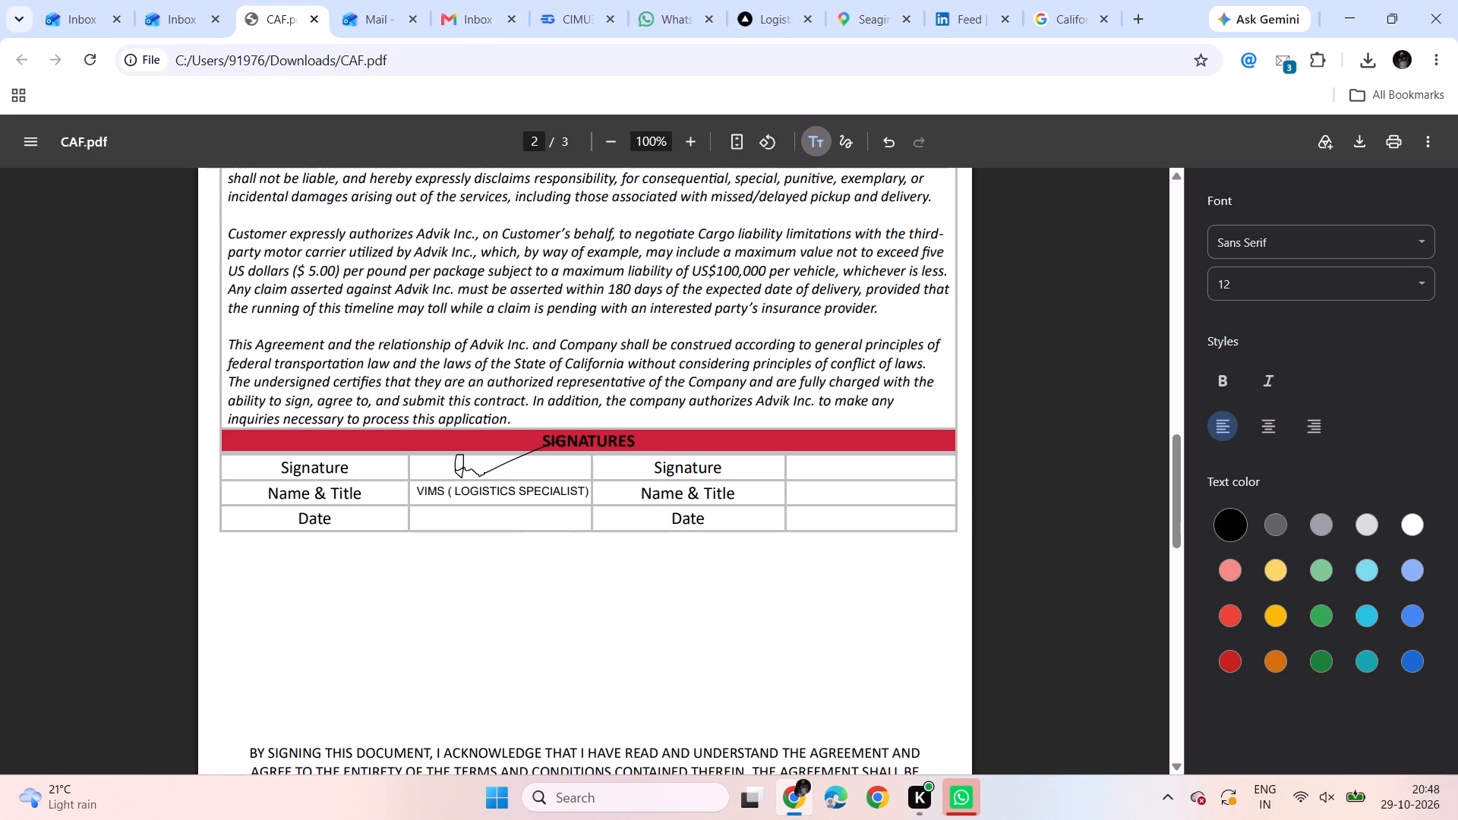
Go back to page 1 and review the company details and TRADE REFERENCES entries.
{"action": "scroll", "coordinate": [551, 620], "scroll_direction": "up", "scroll_amount": 8}
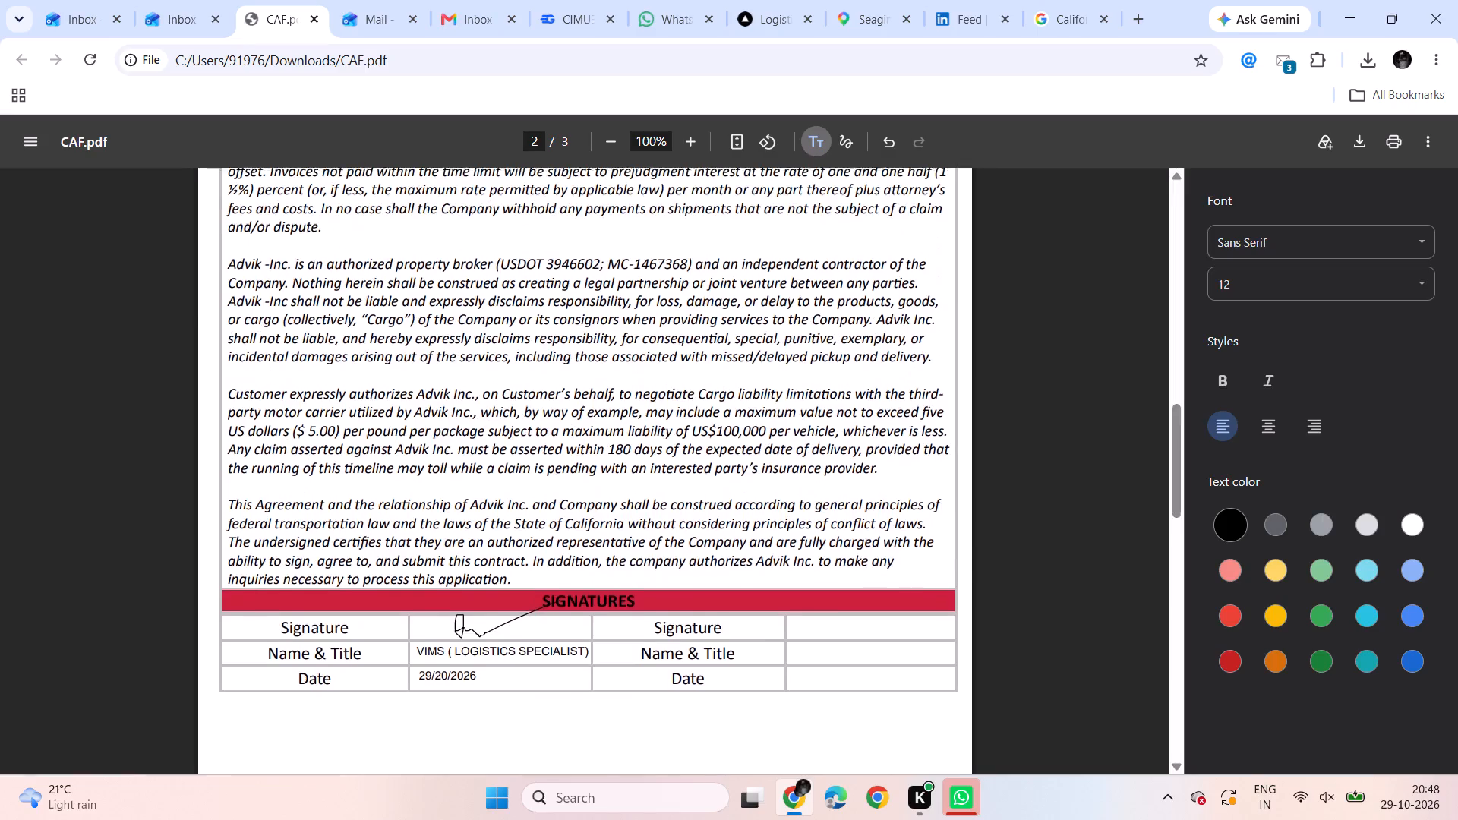
{"action": "scroll", "coordinate": [551, 620], "scroll_direction": "up", "scroll_amount": 15}
{"action": "scroll", "coordinate": [551, 620], "scroll_direction": "up", "scroll_amount": 6}
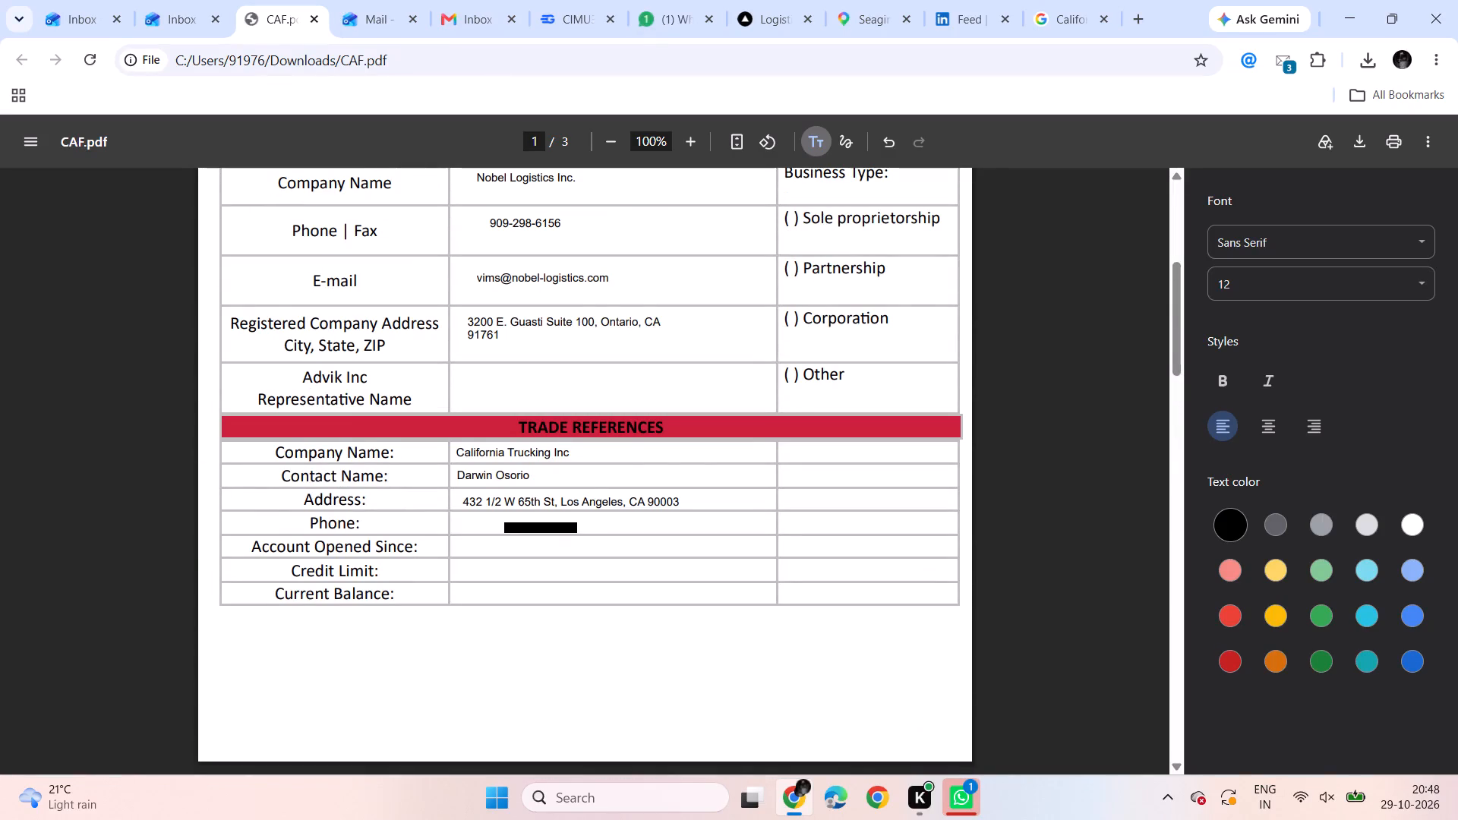
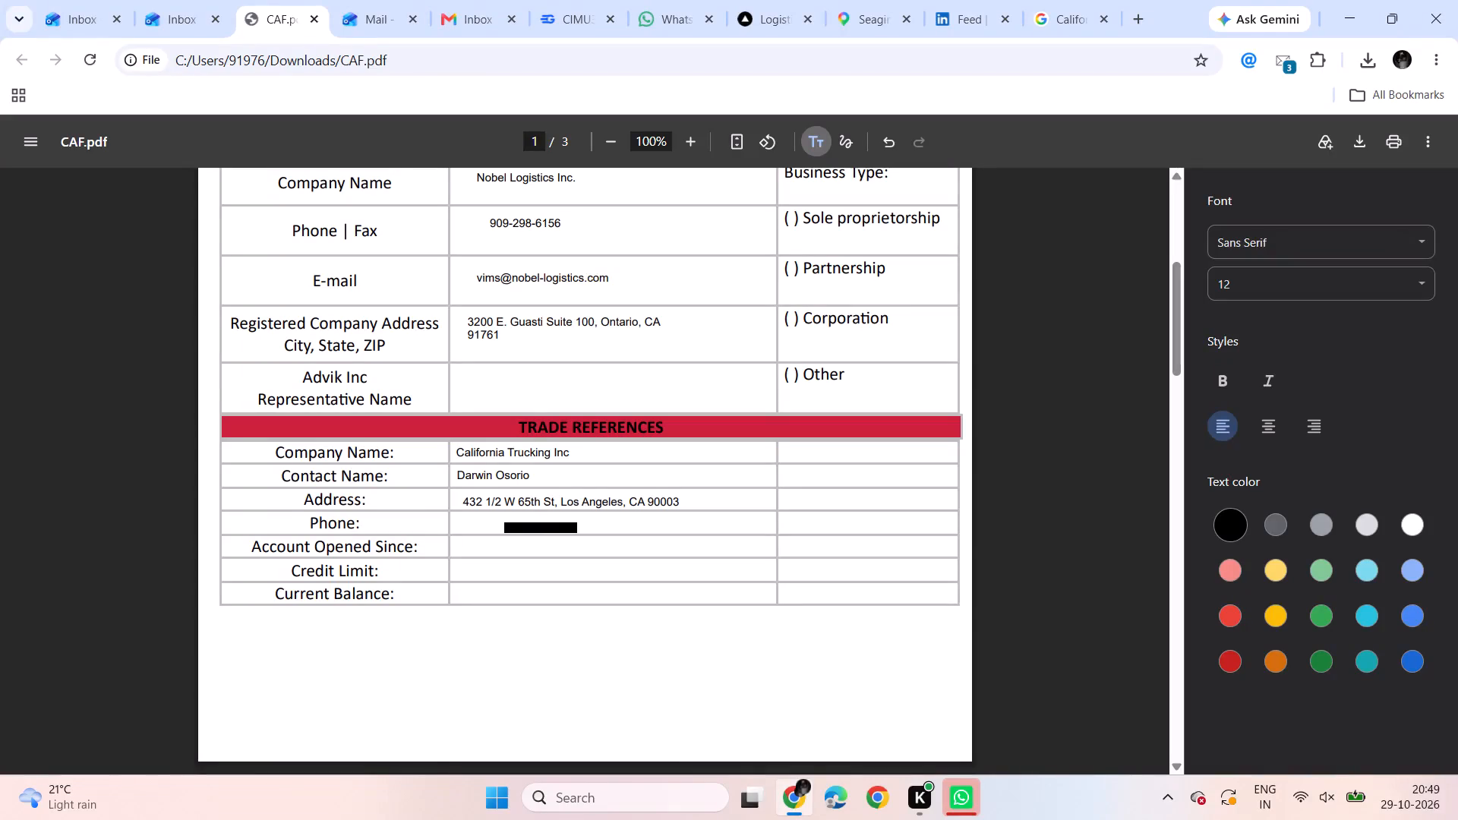
Add an empty text annotation in the first Account Opened Since cell of TRADE REFERENCES, aligned left and widened to span the cell.
{"action": "left_click", "coordinate": [499, 549]}
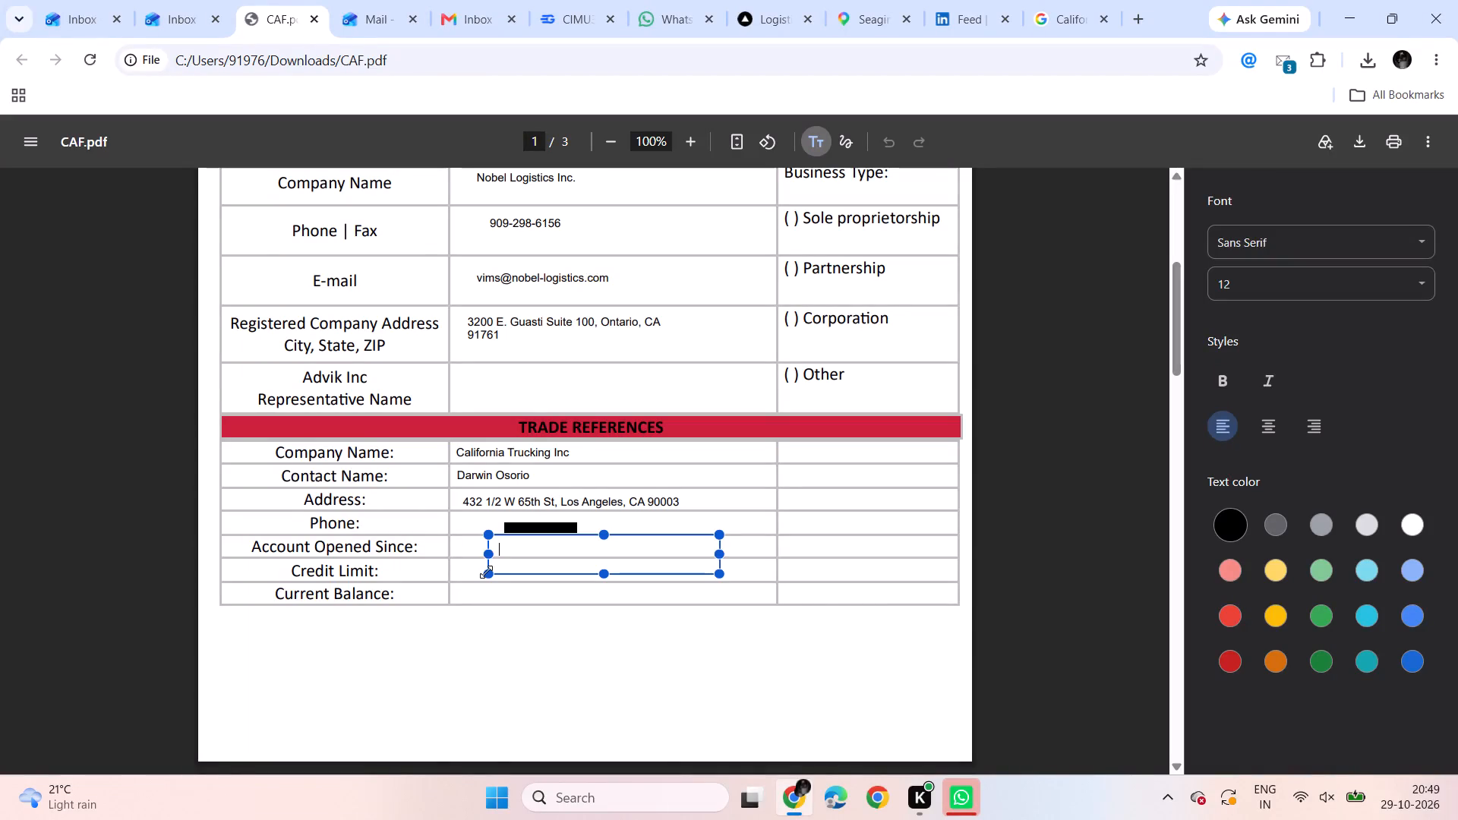
{"action": "left_click", "coordinate": [599, 572]}
{"action": "left_click_drag", "start_coordinate": [593, 575], "coordinate": [555, 567]}
{"action": "left_click", "coordinate": [523, 553]}
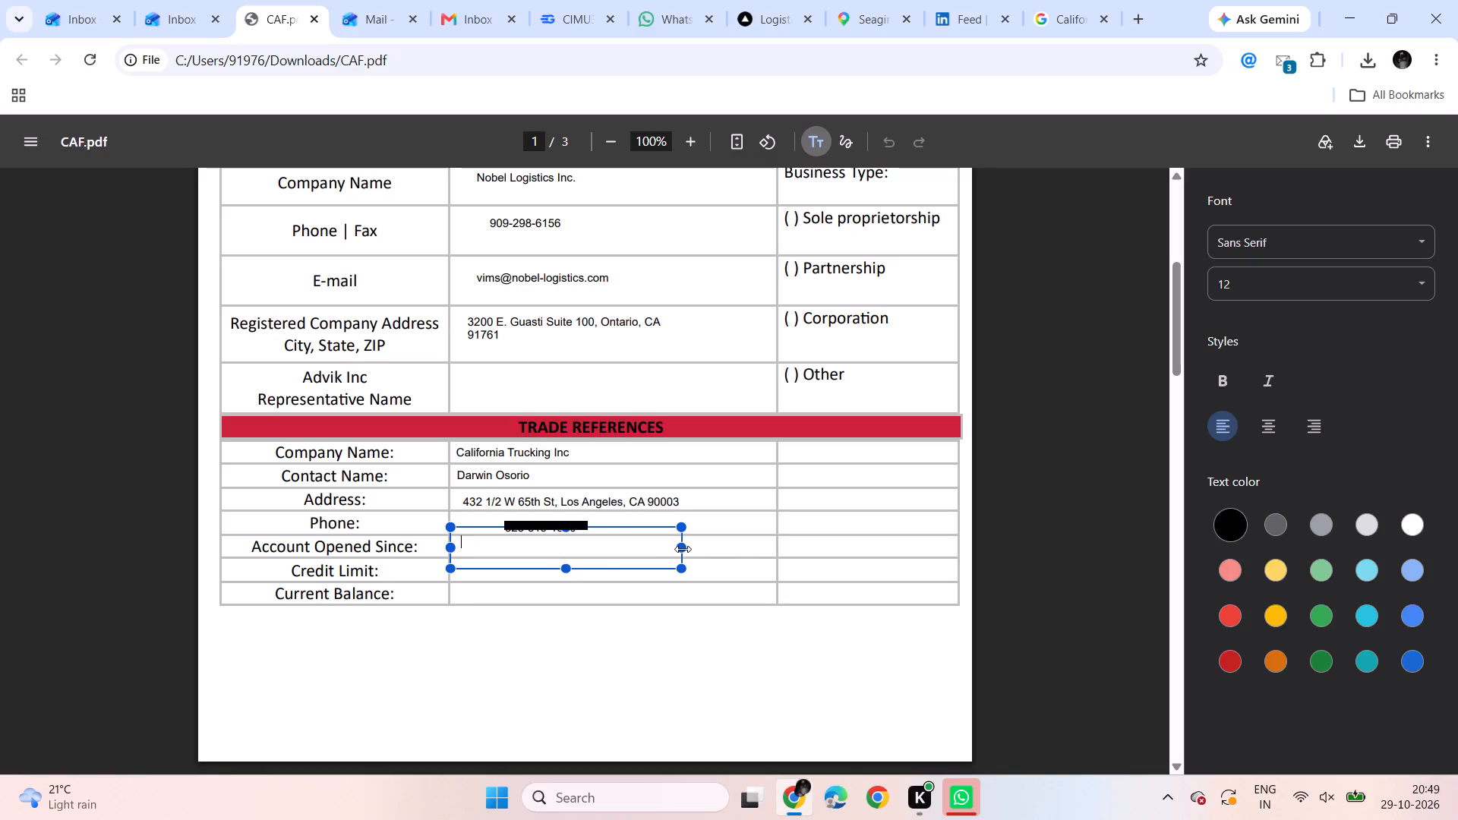
{"action": "left_click_drag", "start_coordinate": [683, 549], "coordinate": [775, 546]}
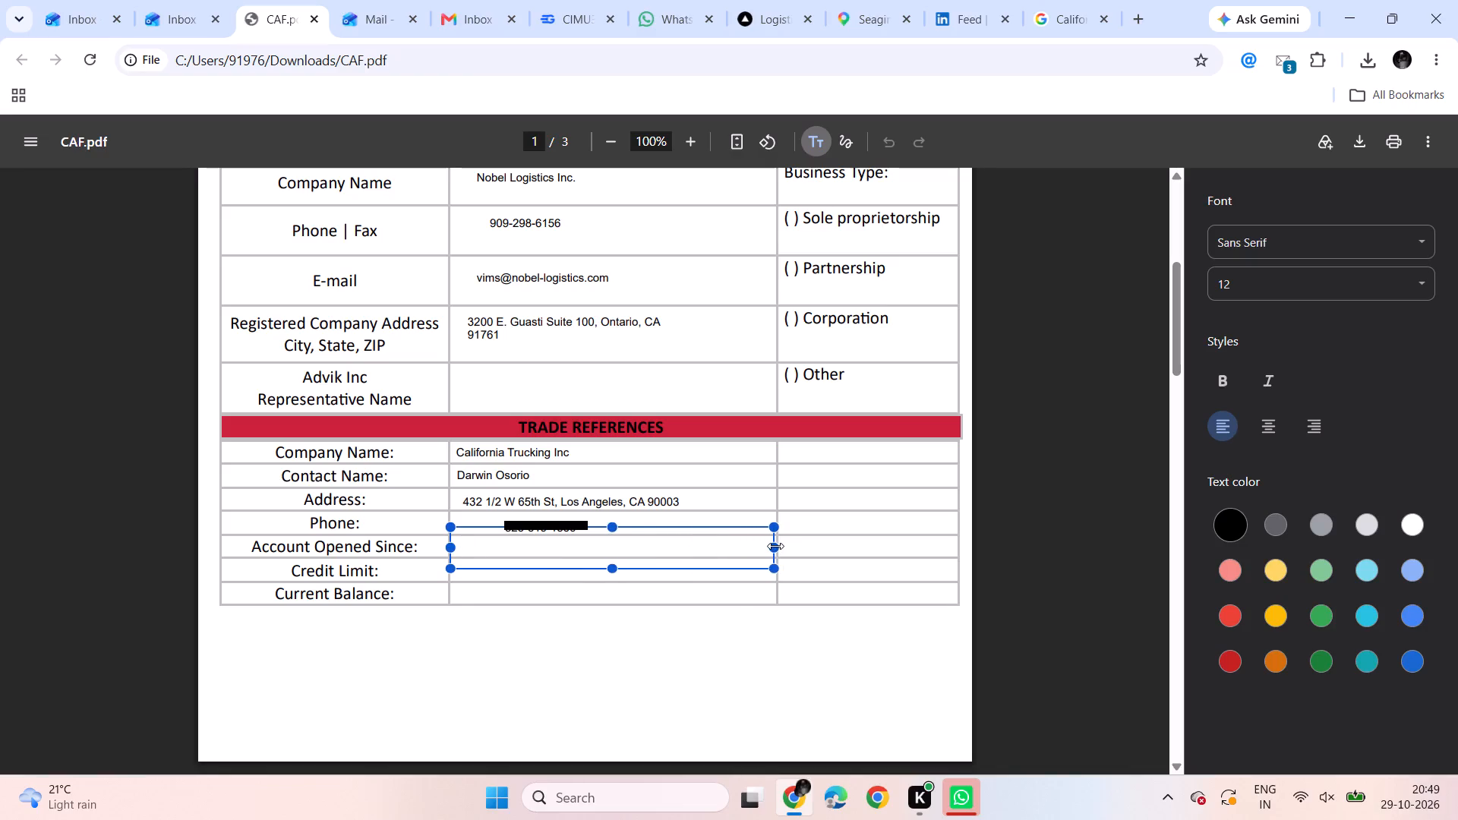
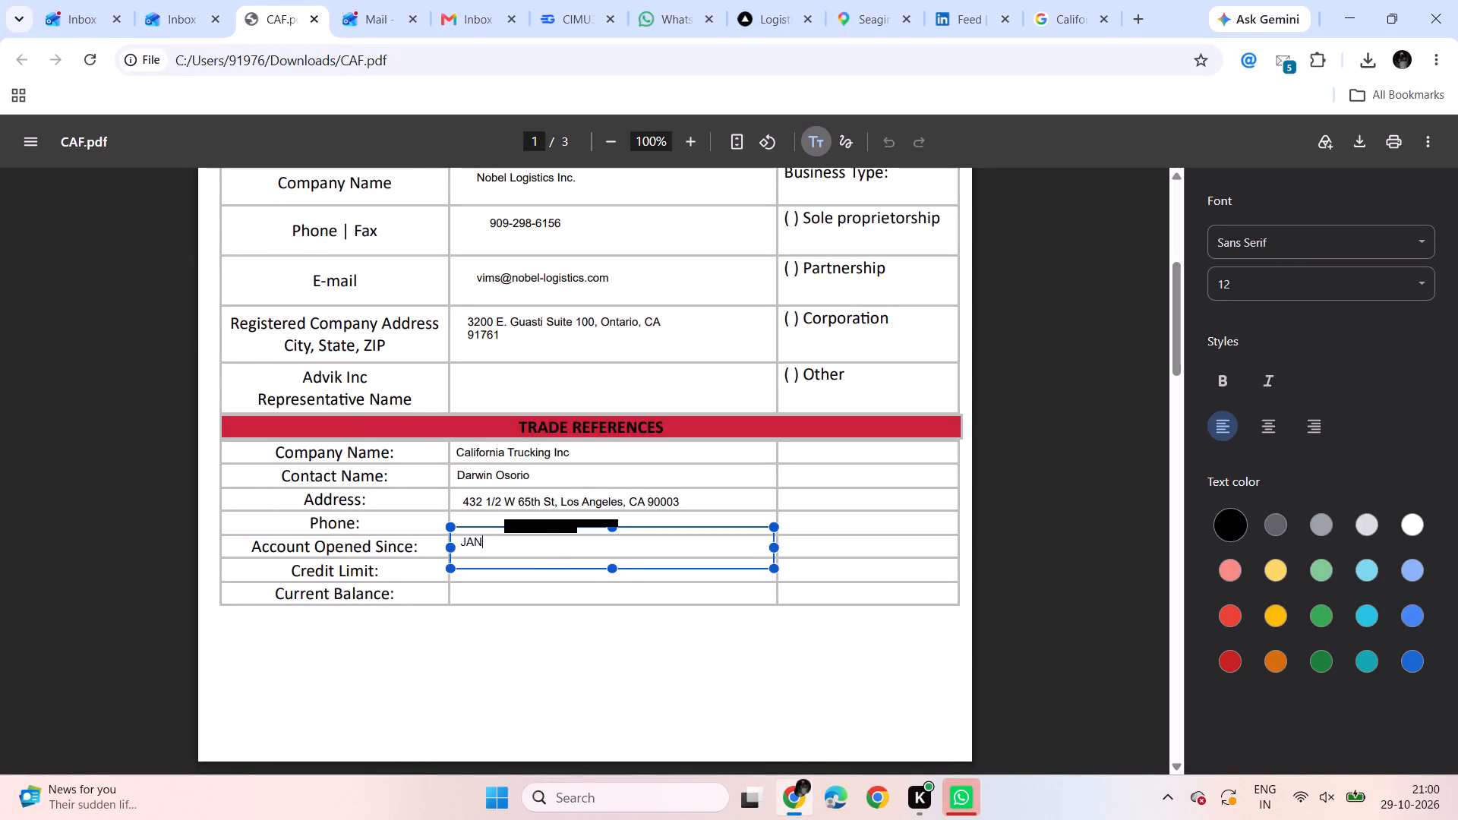
Complete the Account Opened Since entry as JAN 2023 and move it slightly down to sit within its cell.
{"action": "key", "text": "space"}
{"action": "type", "text": "2023"}
{"action": "left_click", "coordinate": [536, 569]}
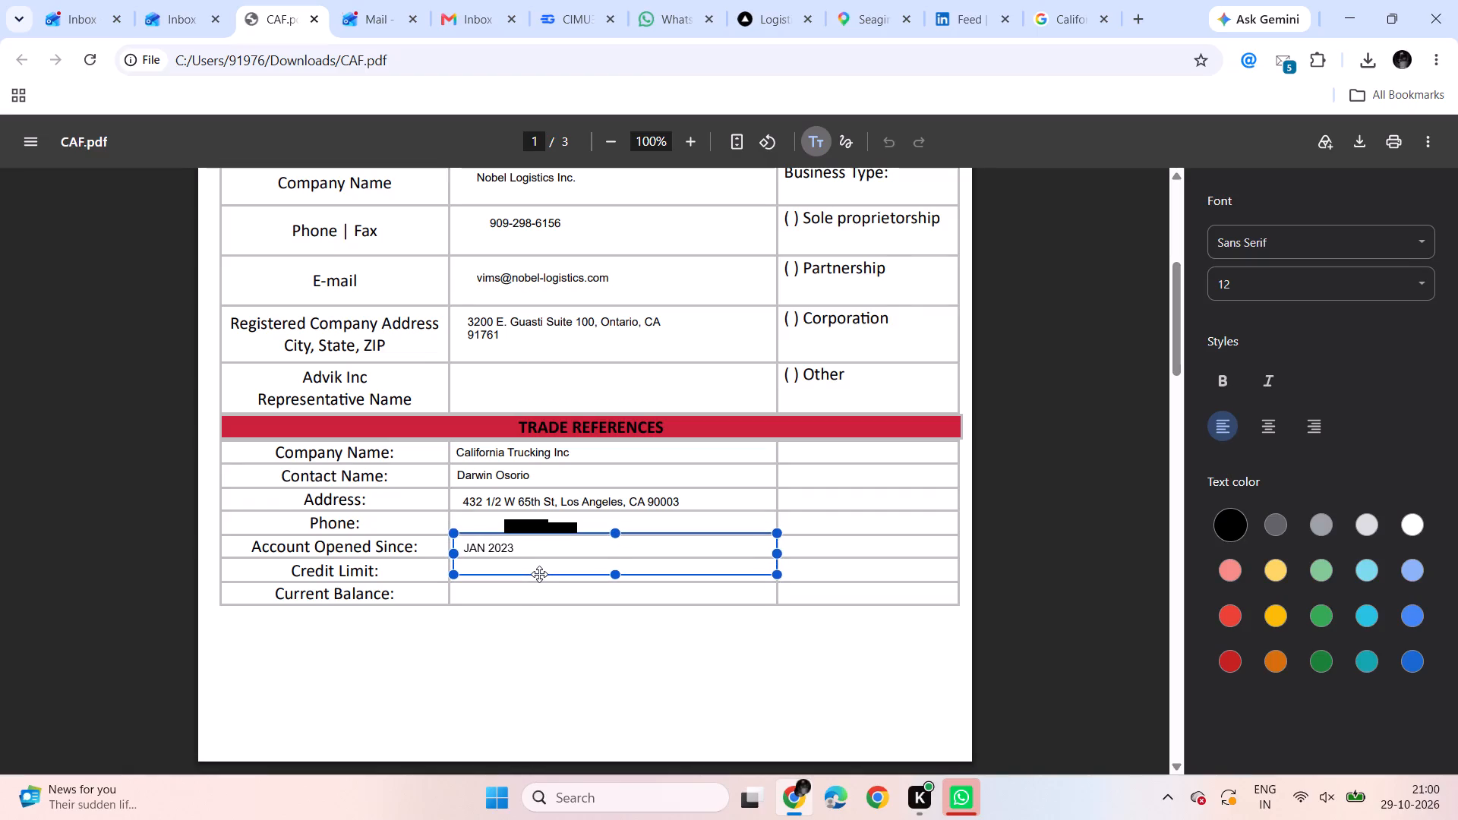
{"action": "left_click", "coordinate": [517, 632]}
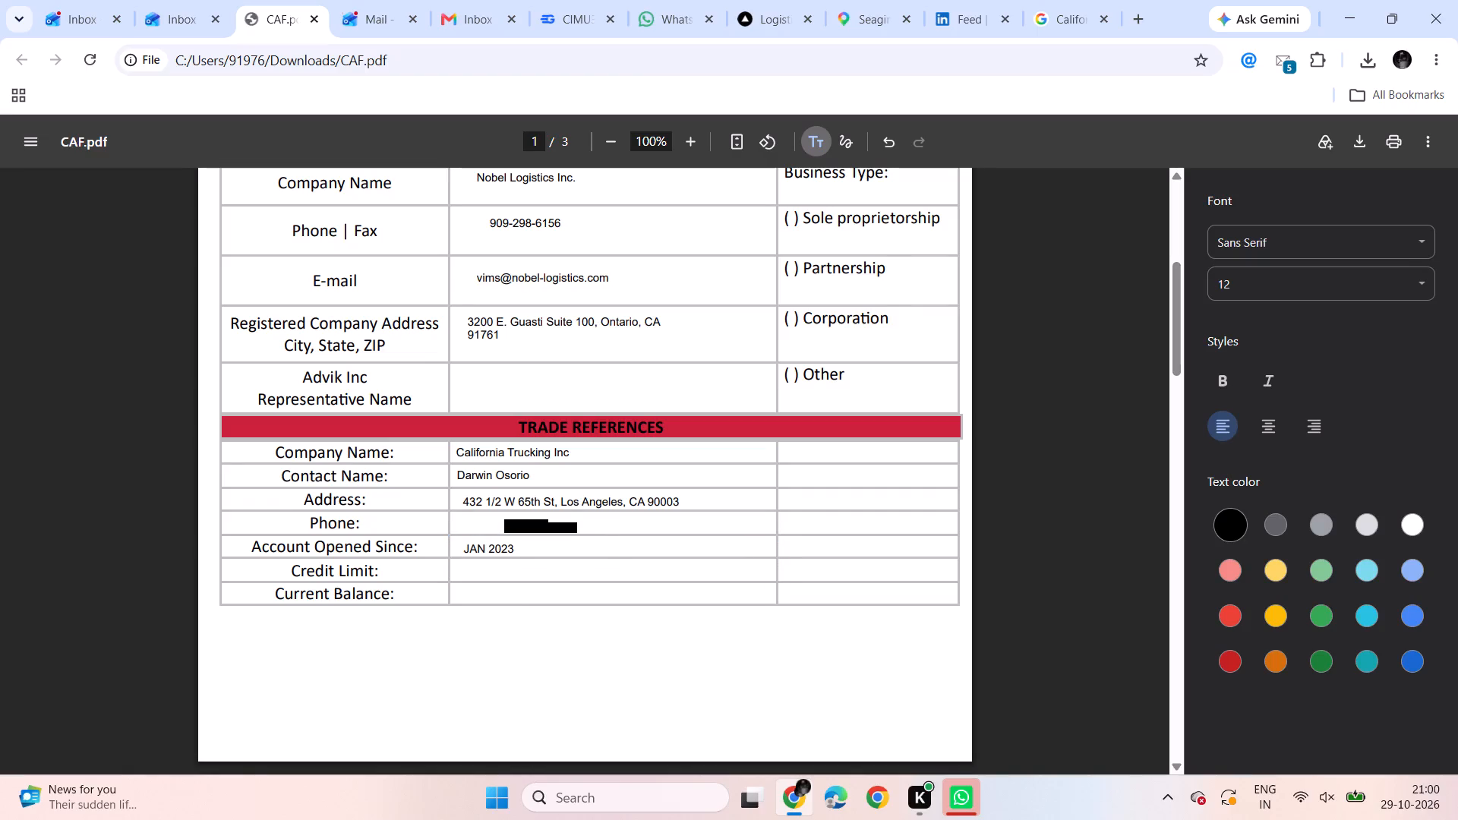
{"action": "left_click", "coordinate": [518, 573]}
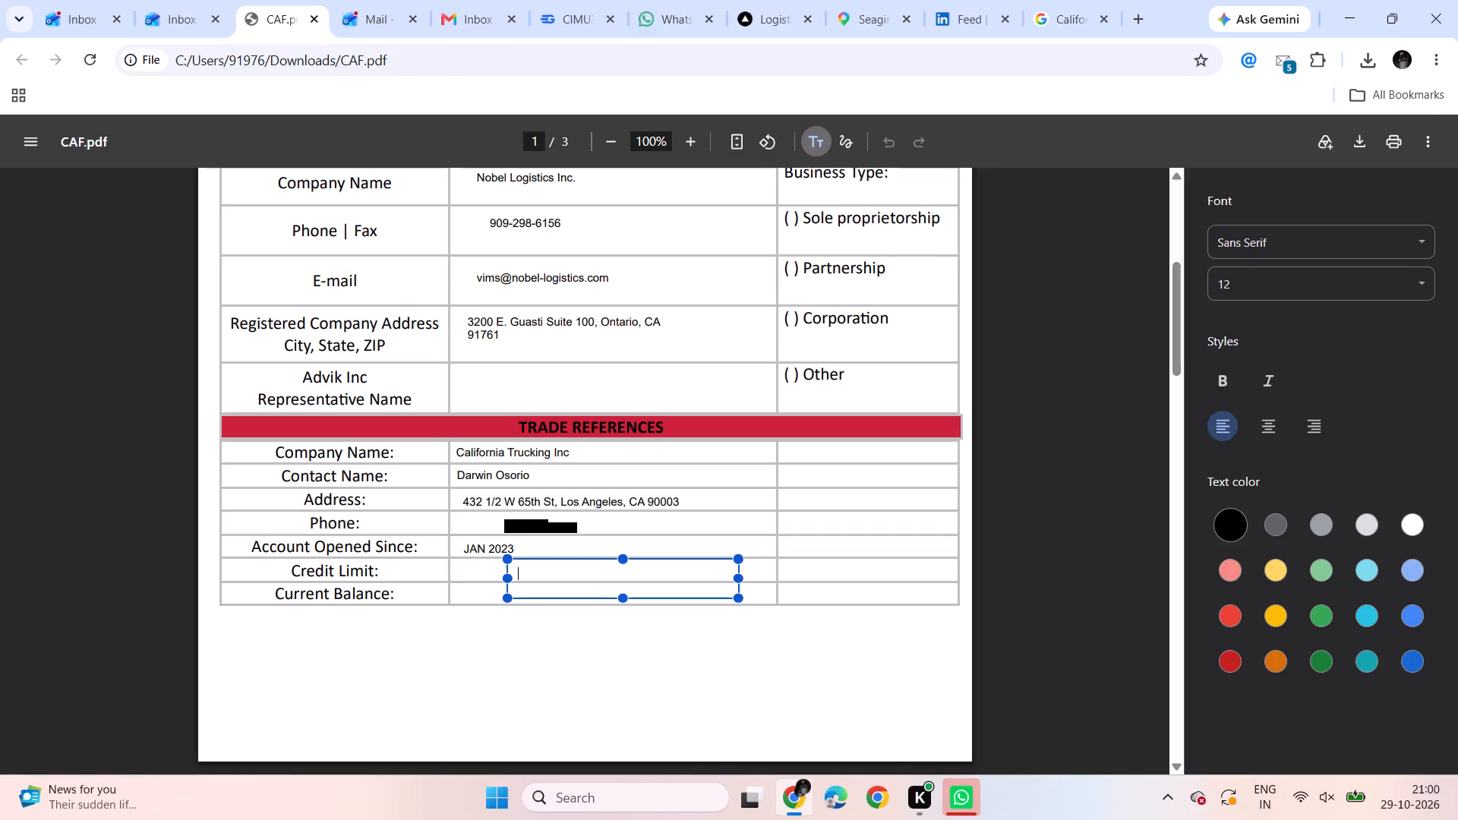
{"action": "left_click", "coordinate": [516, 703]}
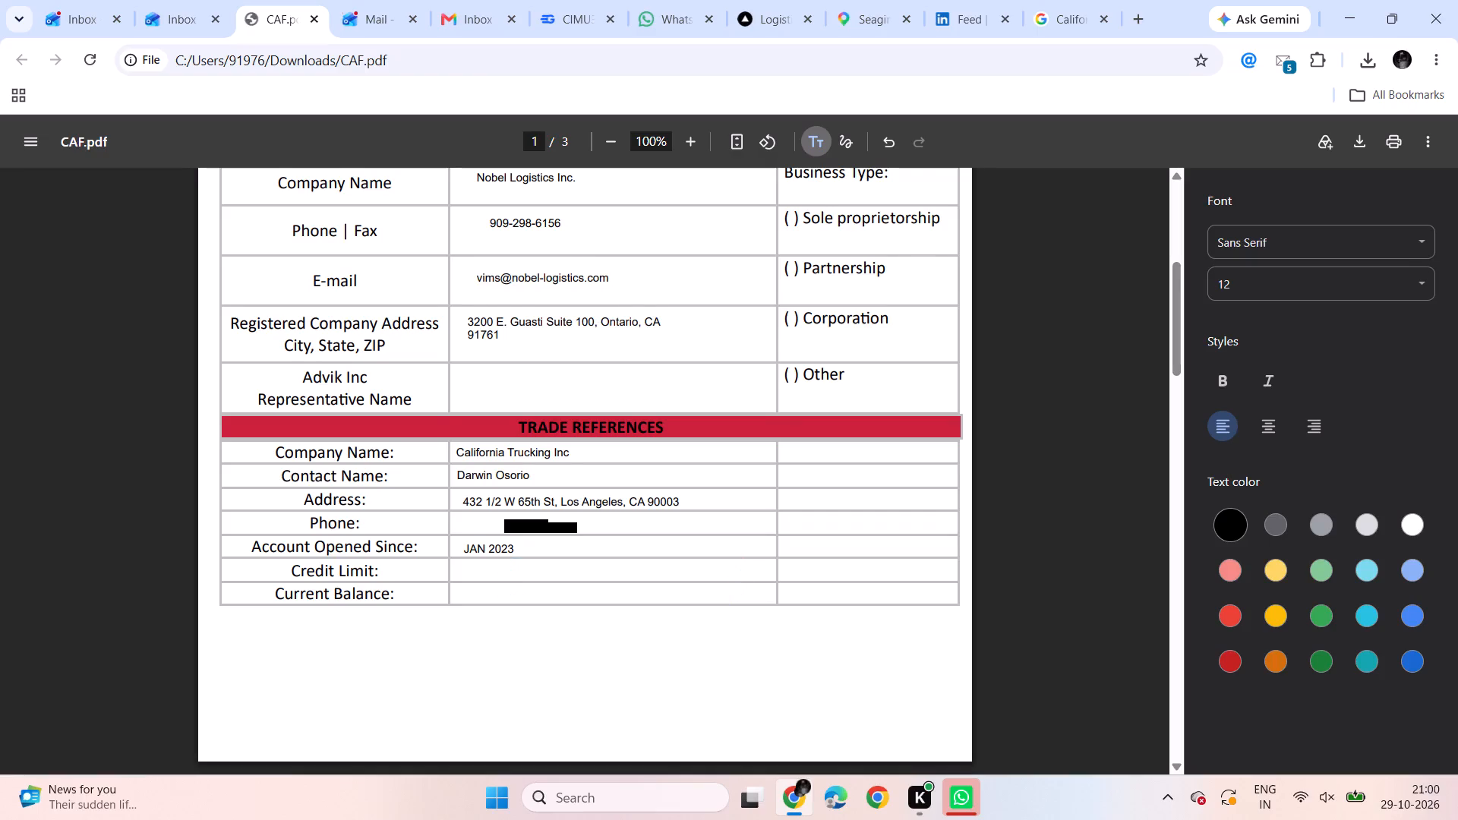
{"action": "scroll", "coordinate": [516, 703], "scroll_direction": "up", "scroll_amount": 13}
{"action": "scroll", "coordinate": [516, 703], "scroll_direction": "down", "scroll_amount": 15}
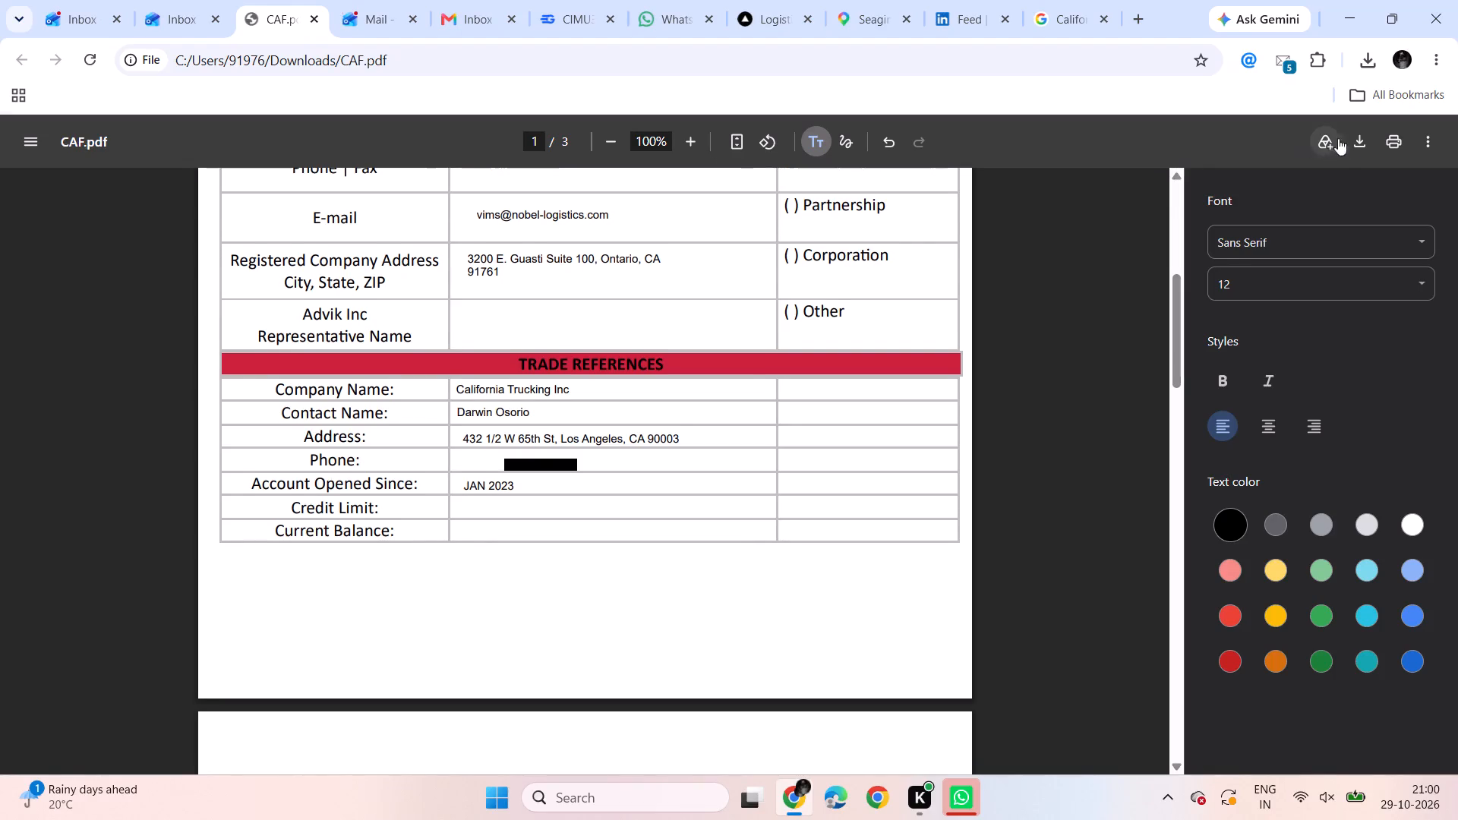
{"action": "left_click", "coordinate": [1352, 138]}
{"action": "left_click", "coordinate": [1346, 174]}
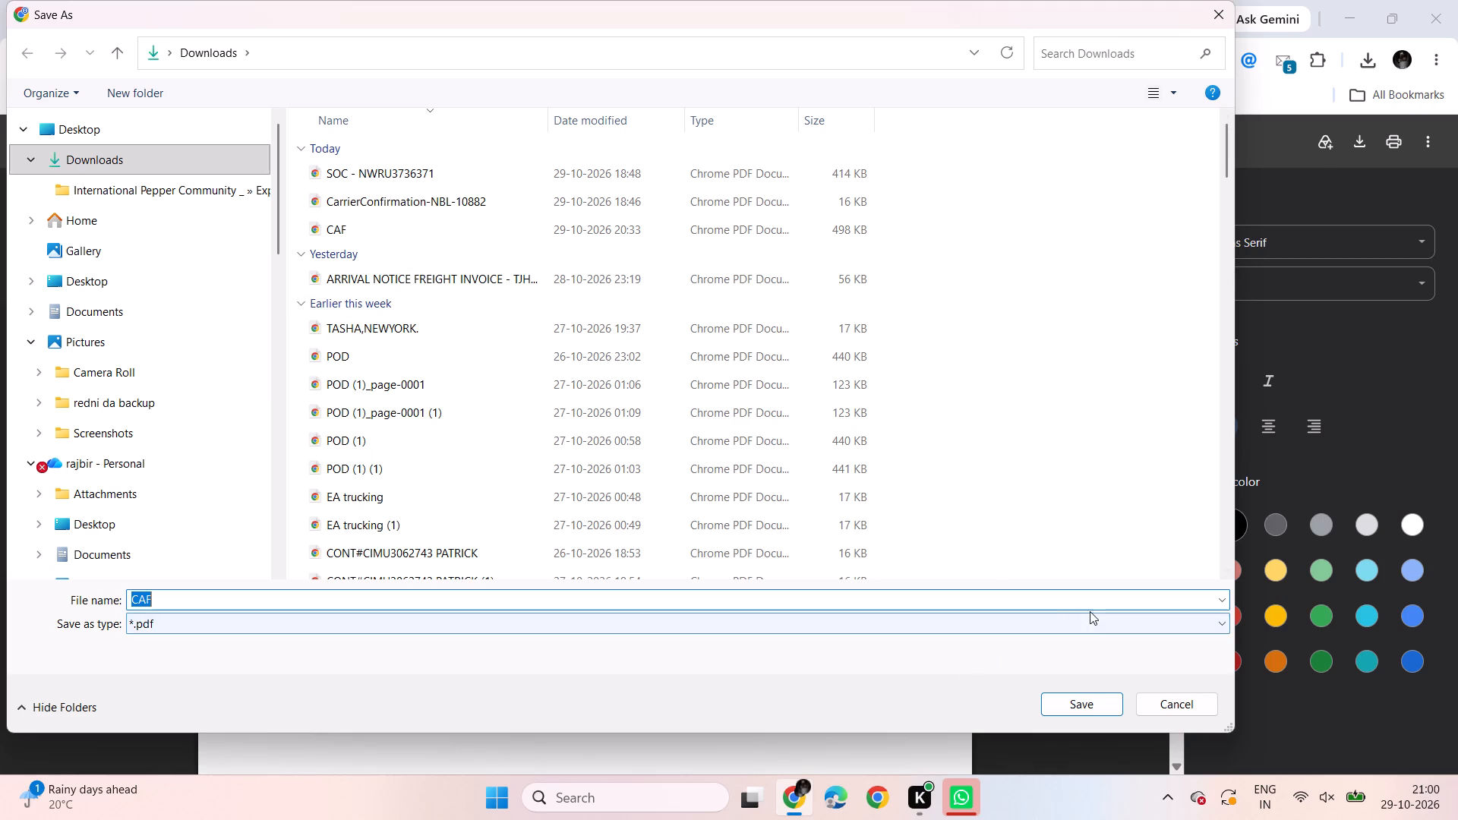
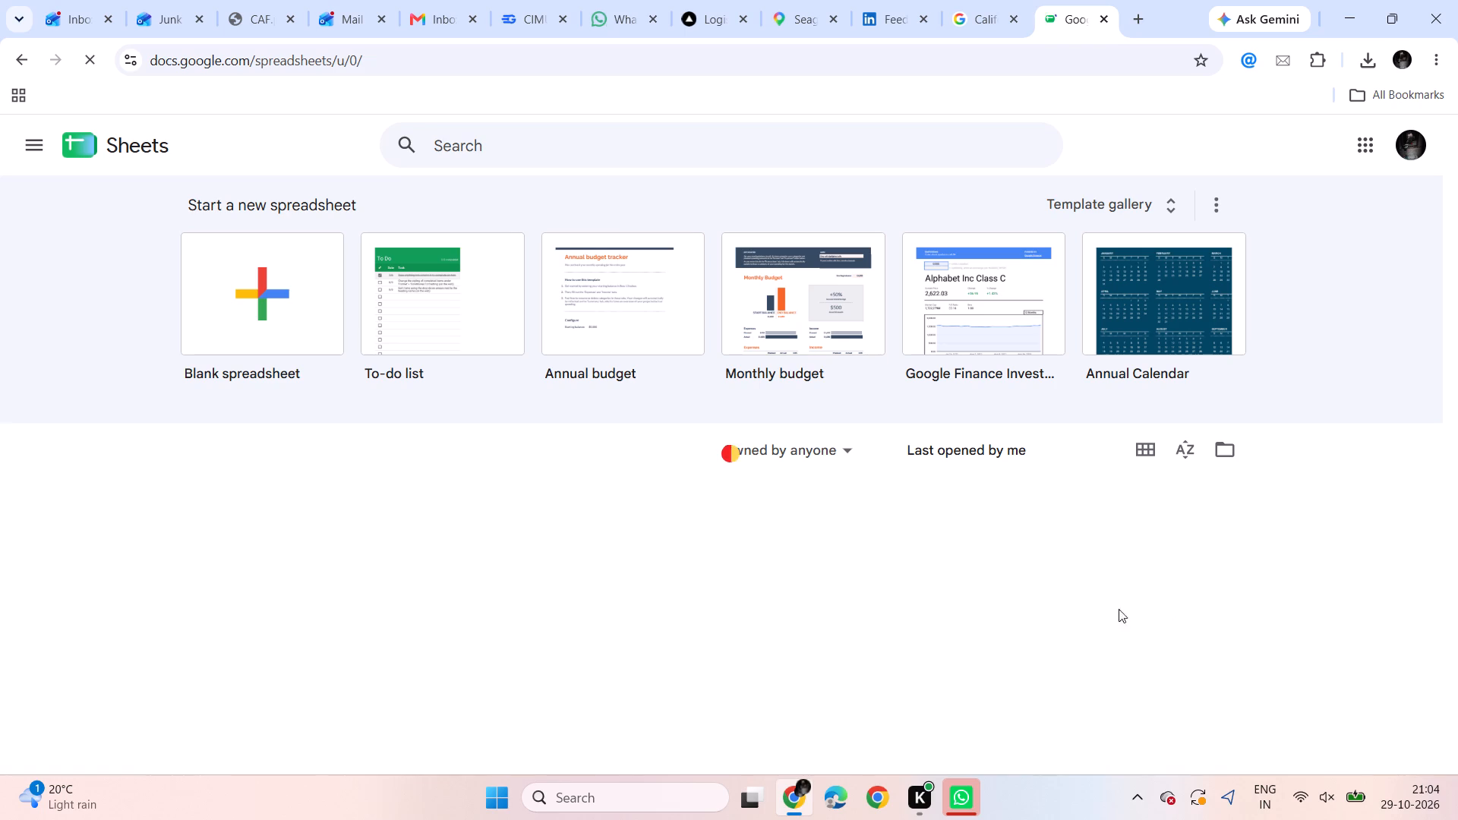
Open the TRUCKERS spreadsheet from the list of existing Google Sheets files.
{"action": "scroll", "coordinate": [708, 519], "scroll_direction": "down", "scroll_amount": 6}
{"action": "left_click", "coordinate": [345, 327]}
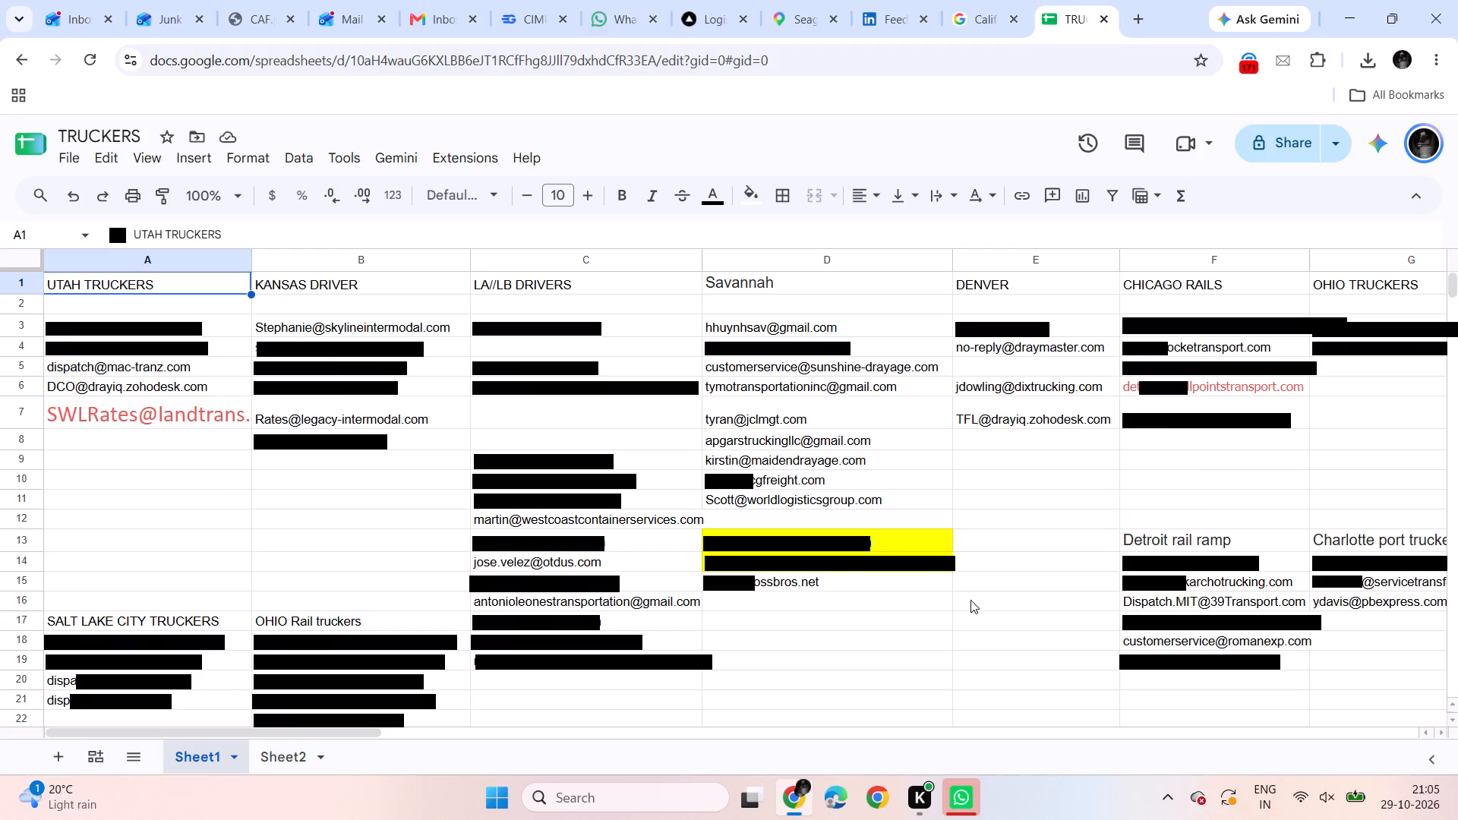
Copy the NEW YORK trucker e-mail list, cells N3:N16, on Sheet1 of the TRUCKERS spreadsheet.
{"action": "scroll", "coordinate": [835, 580], "scroll_direction": "down", "scroll_amount": 3}
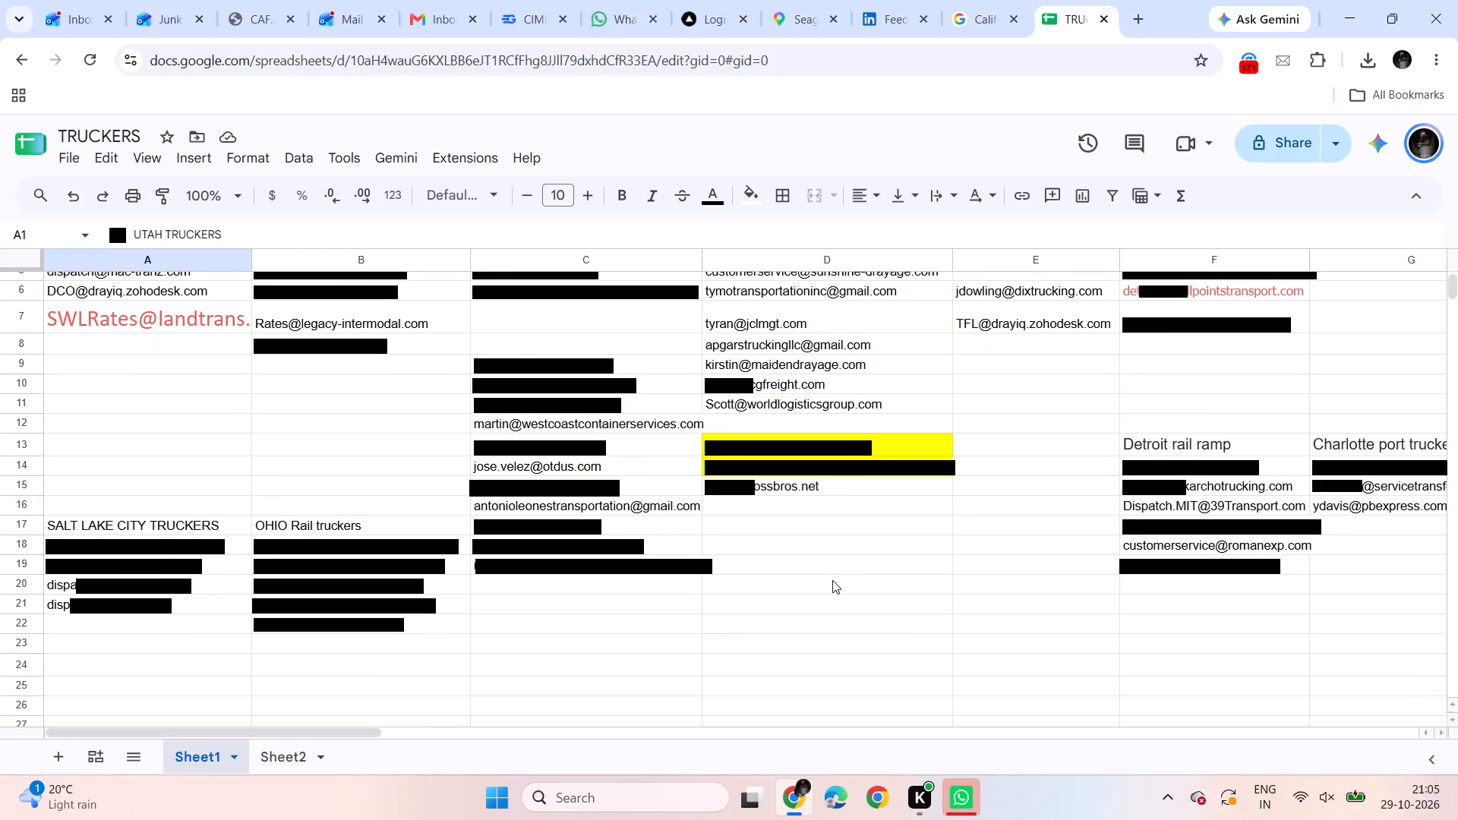
{"action": "scroll", "coordinate": [541, 695], "scroll_direction": "up", "scroll_amount": 5}
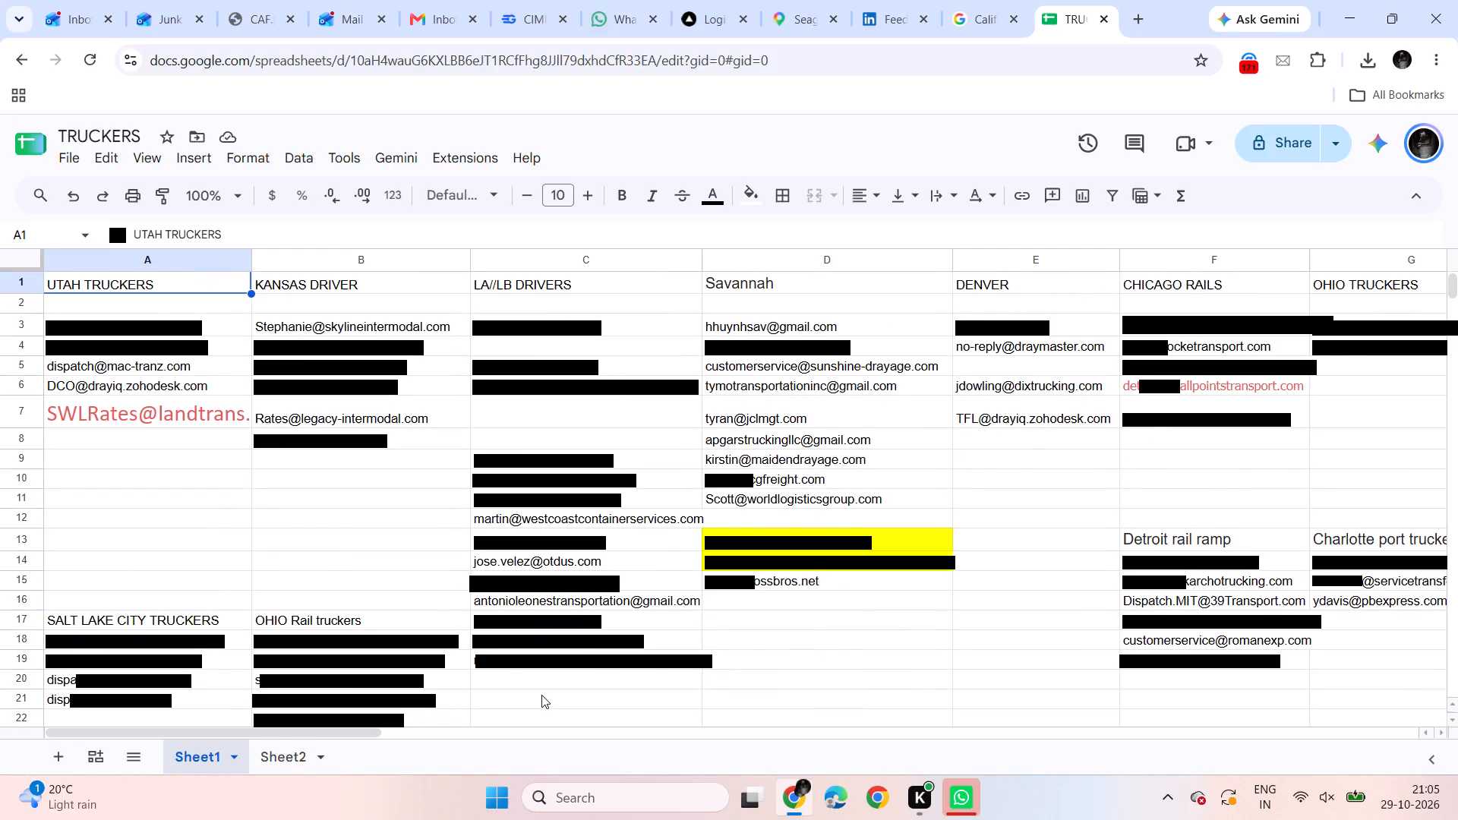
{"action": "scroll", "coordinate": [541, 695], "scroll_direction": "up", "scroll_amount": 4}
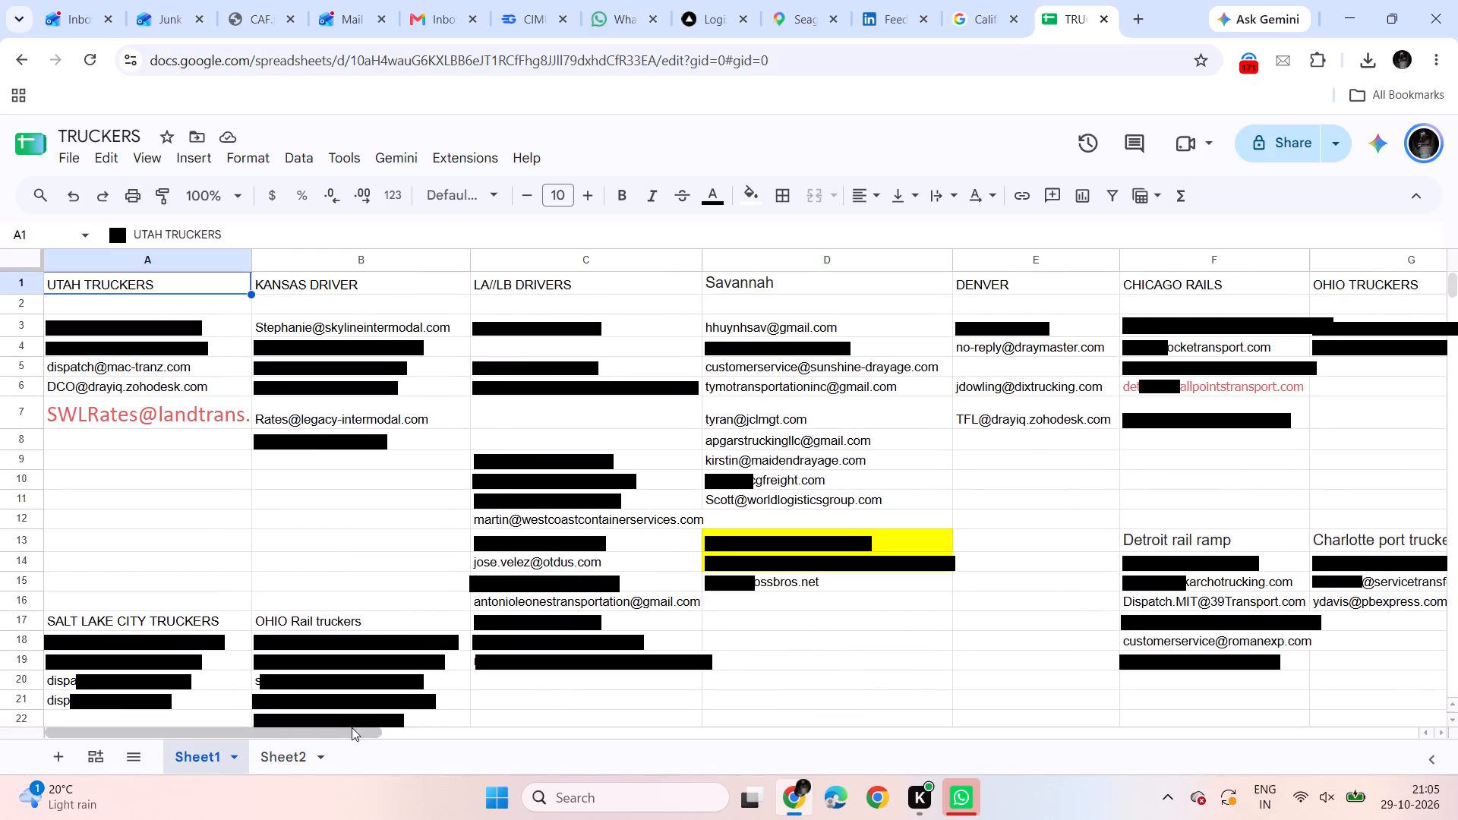
{"action": "left_click_drag", "start_coordinate": [349, 733], "coordinate": [442, 735]}
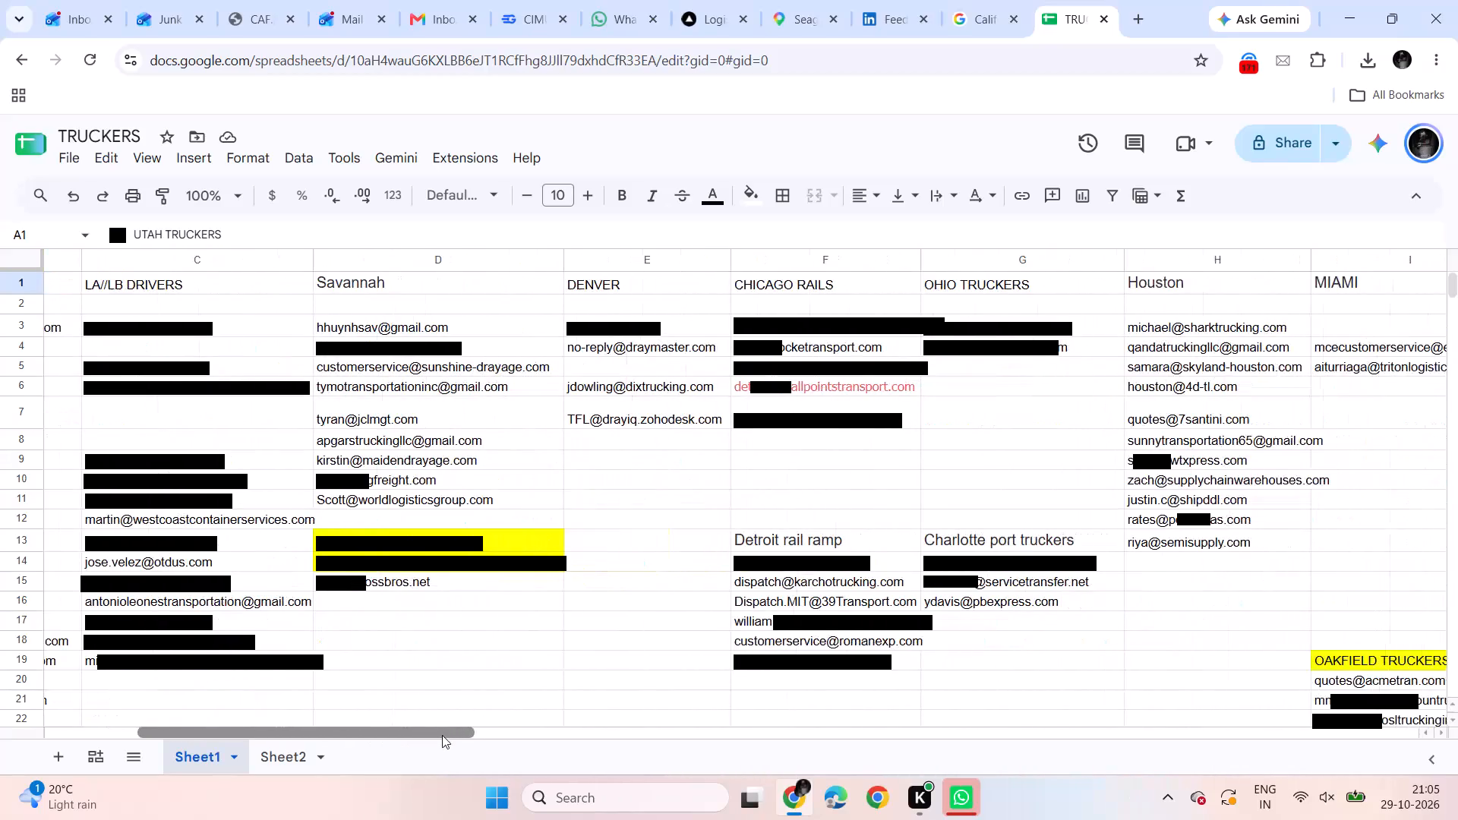
{"action": "left_click_drag", "start_coordinate": [442, 735], "coordinate": [523, 735]}
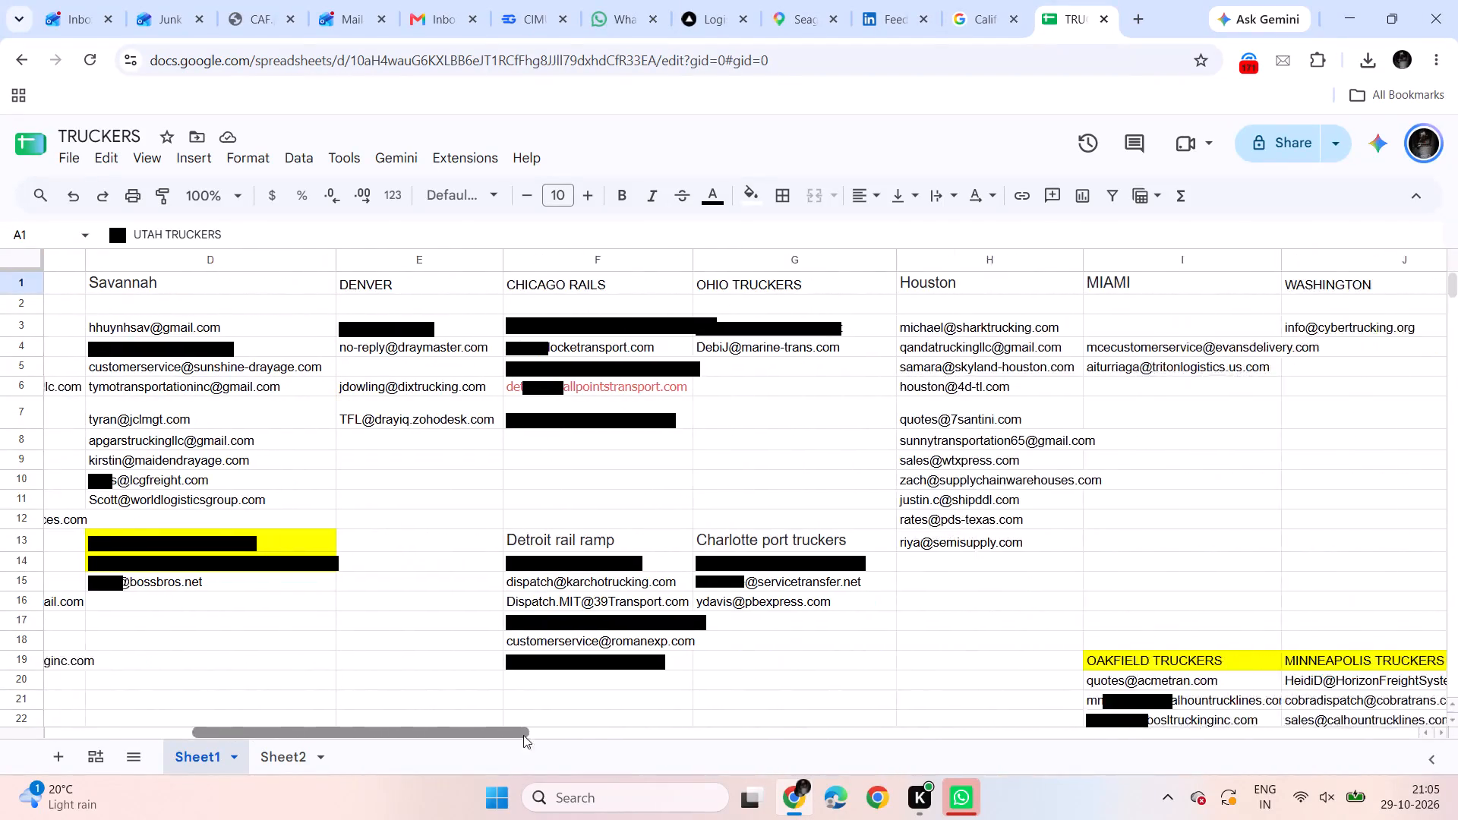
{"action": "left_click_drag", "start_coordinate": [523, 735], "coordinate": [916, 734]}
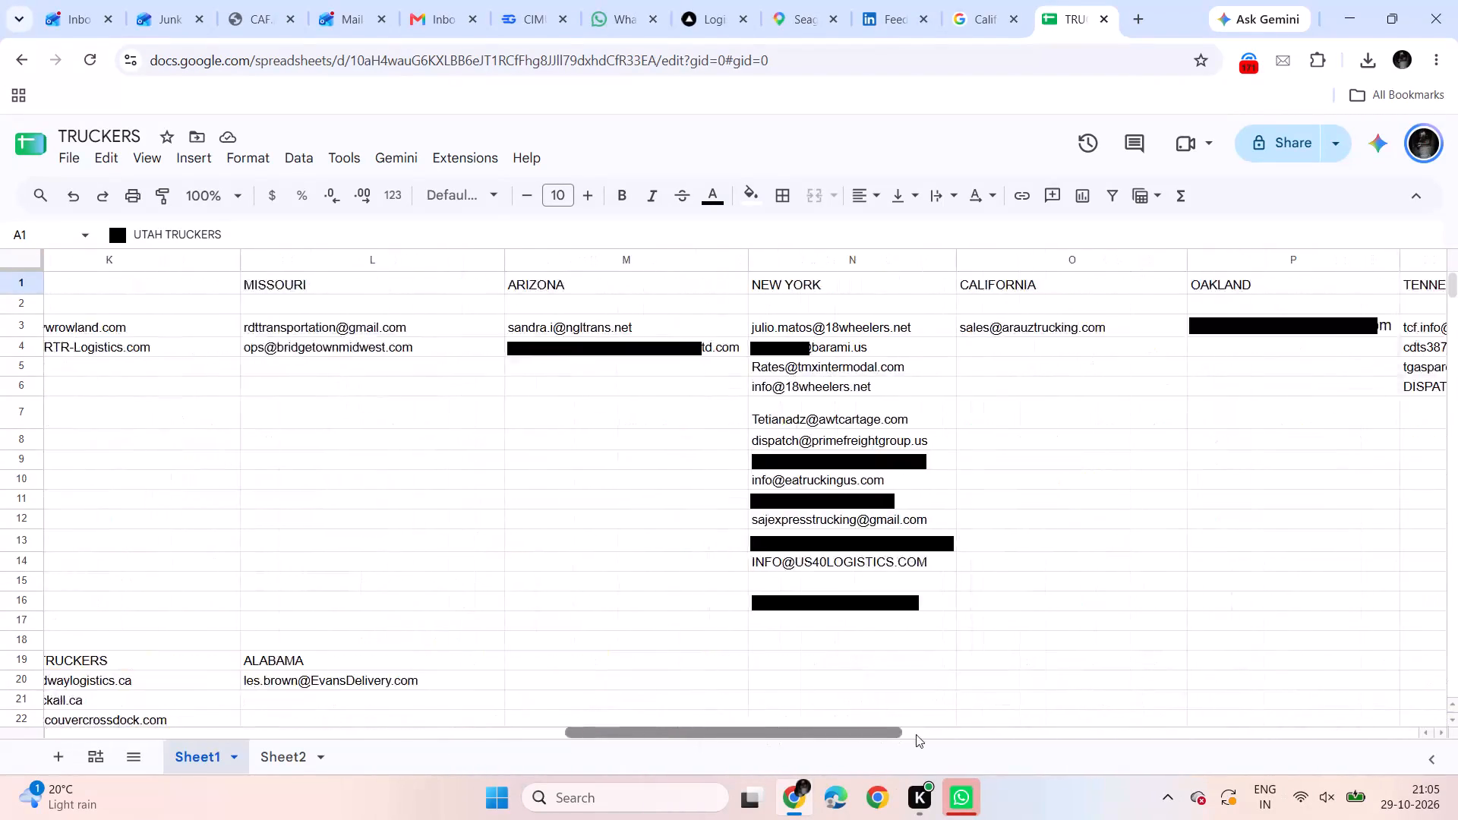
{"action": "left_click_drag", "start_coordinate": [916, 734], "coordinate": [960, 736]}
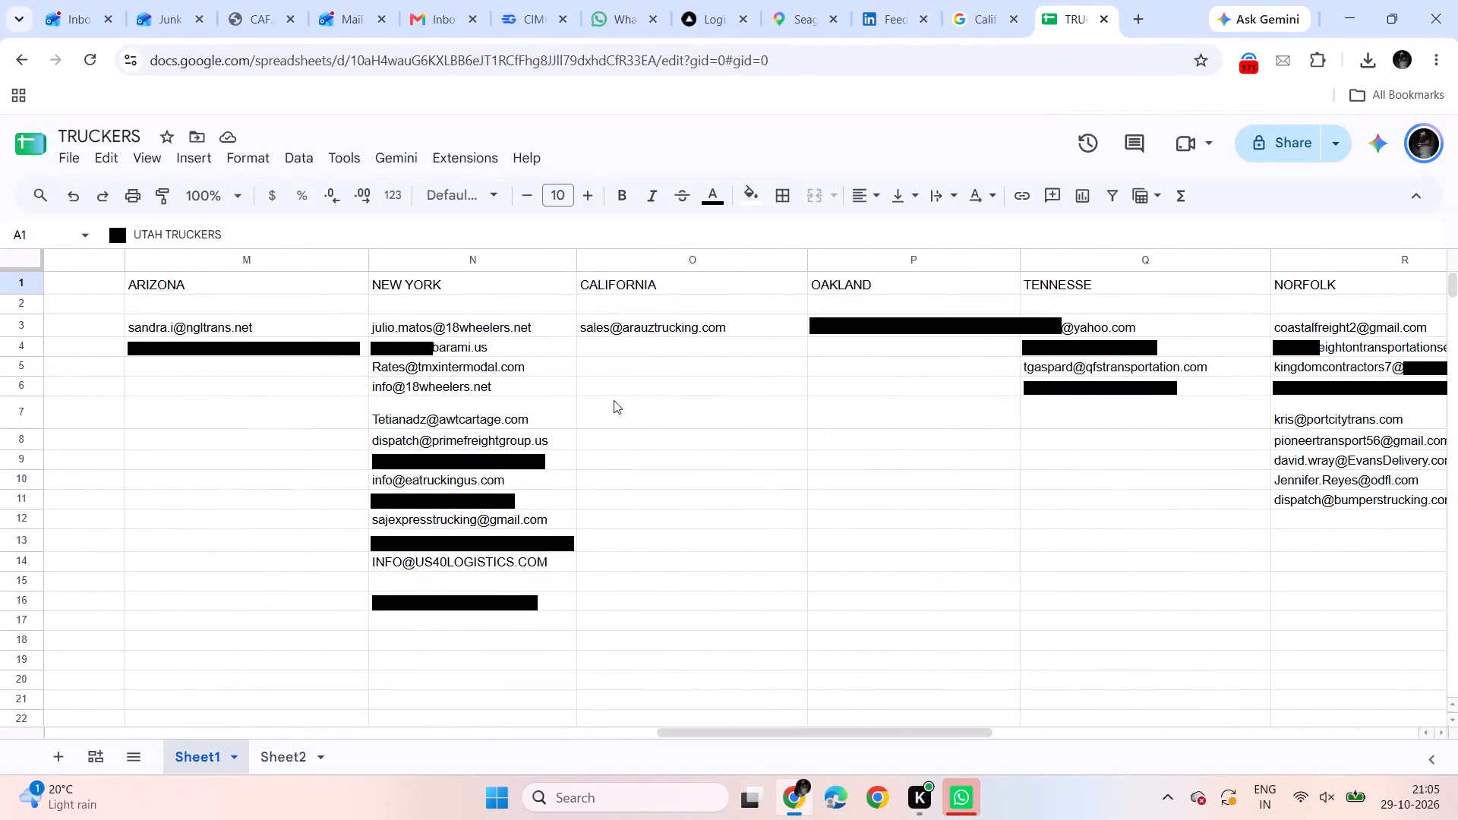
{"action": "left_click_drag", "start_coordinate": [525, 328], "coordinate": [491, 603]}
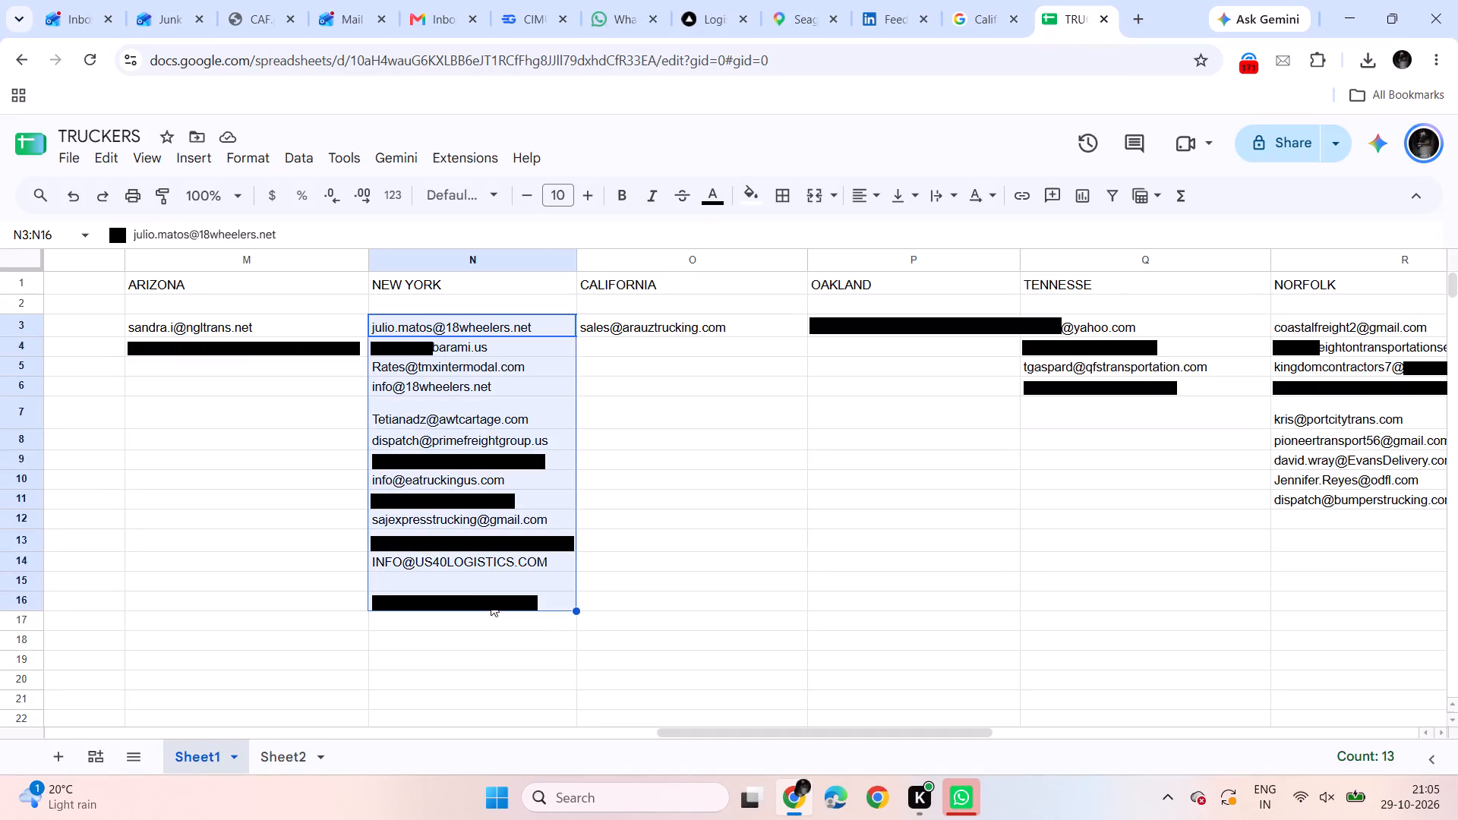
{"action": "key", "text": "ctrl+c"}
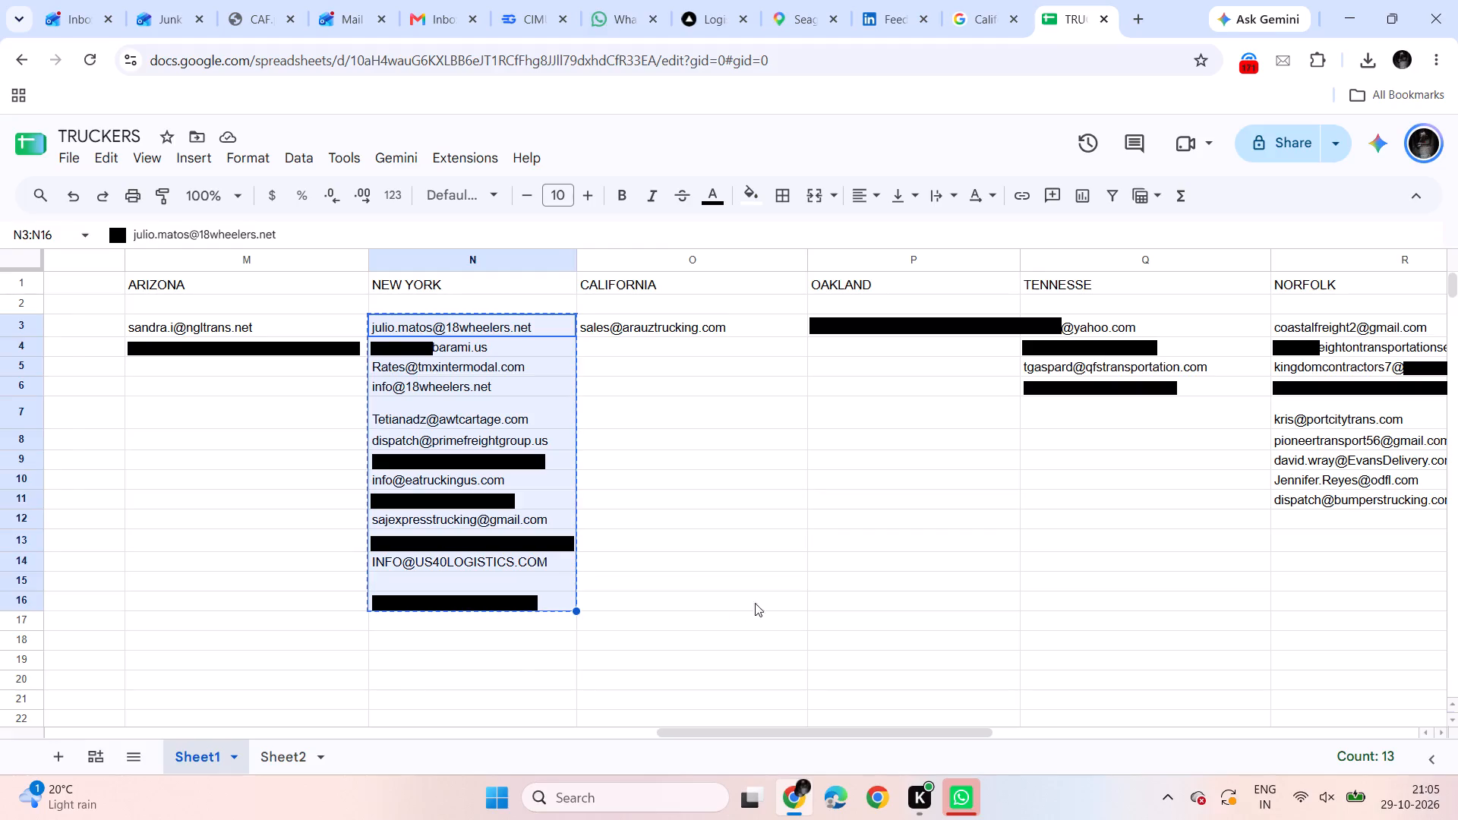
{"action": "left_click", "coordinate": [763, 602]}
Switch to Sheet2 of the TRUCKERS spreadsheet to view its trucker contact lists.
{"action": "left_click", "coordinate": [263, 768]}
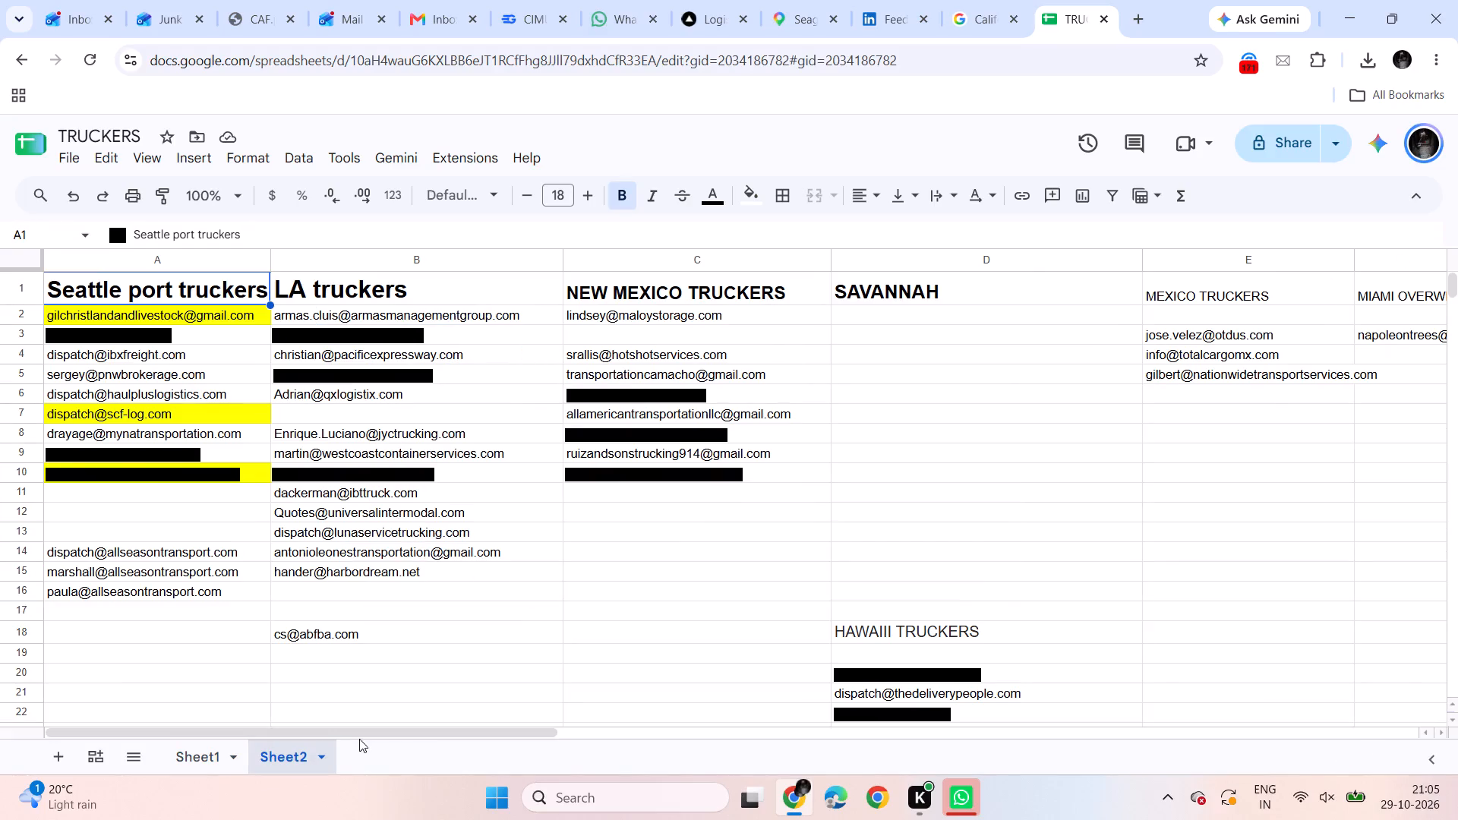
Look through the regional trucker contact lists on Sheet2, across its columns and further down its rows.
{"action": "left_click_drag", "start_coordinate": [364, 735], "coordinate": [658, 727]}
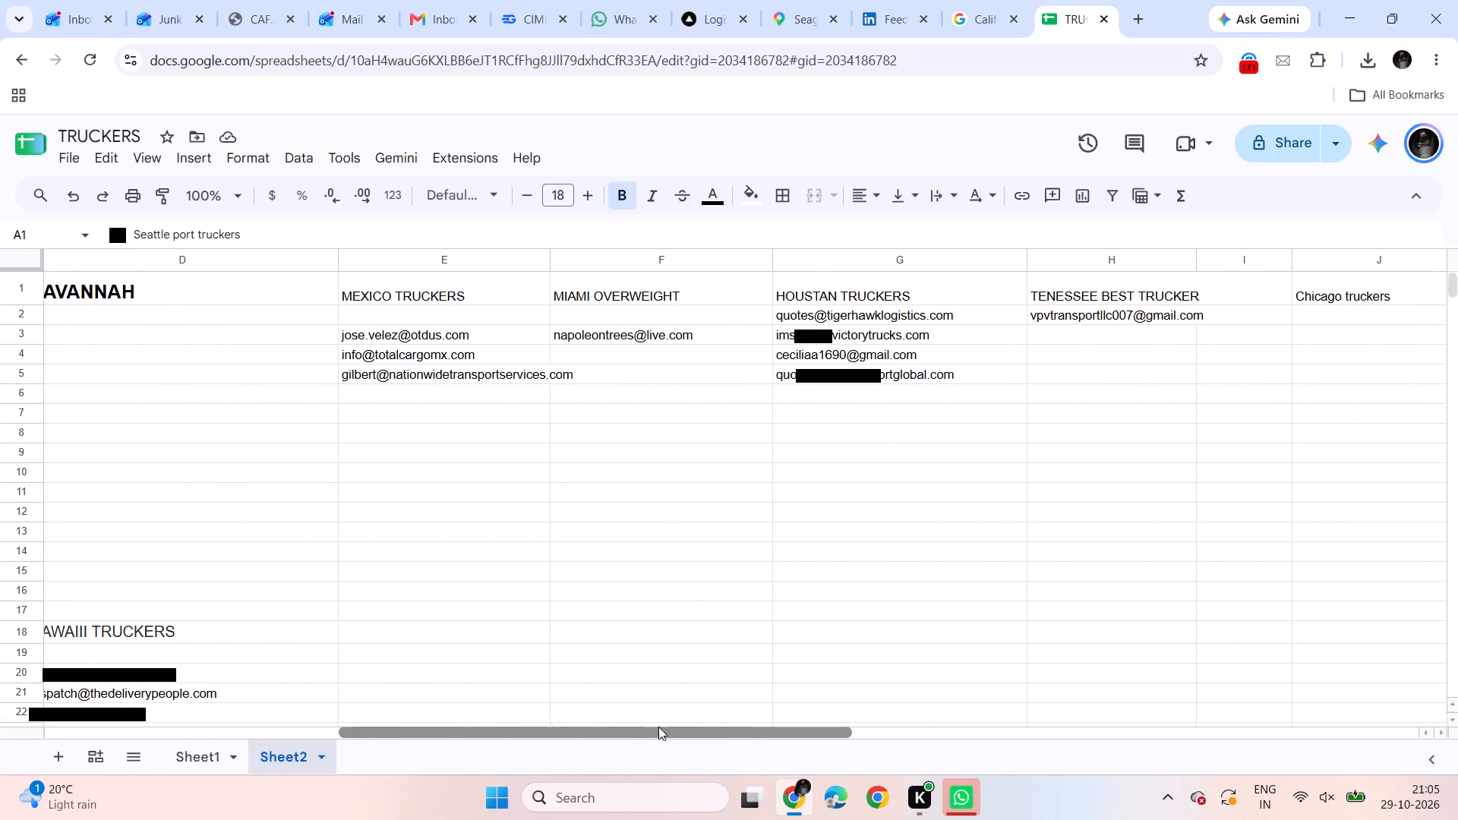
{"action": "left_click_drag", "start_coordinate": [658, 727], "coordinate": [791, 733]}
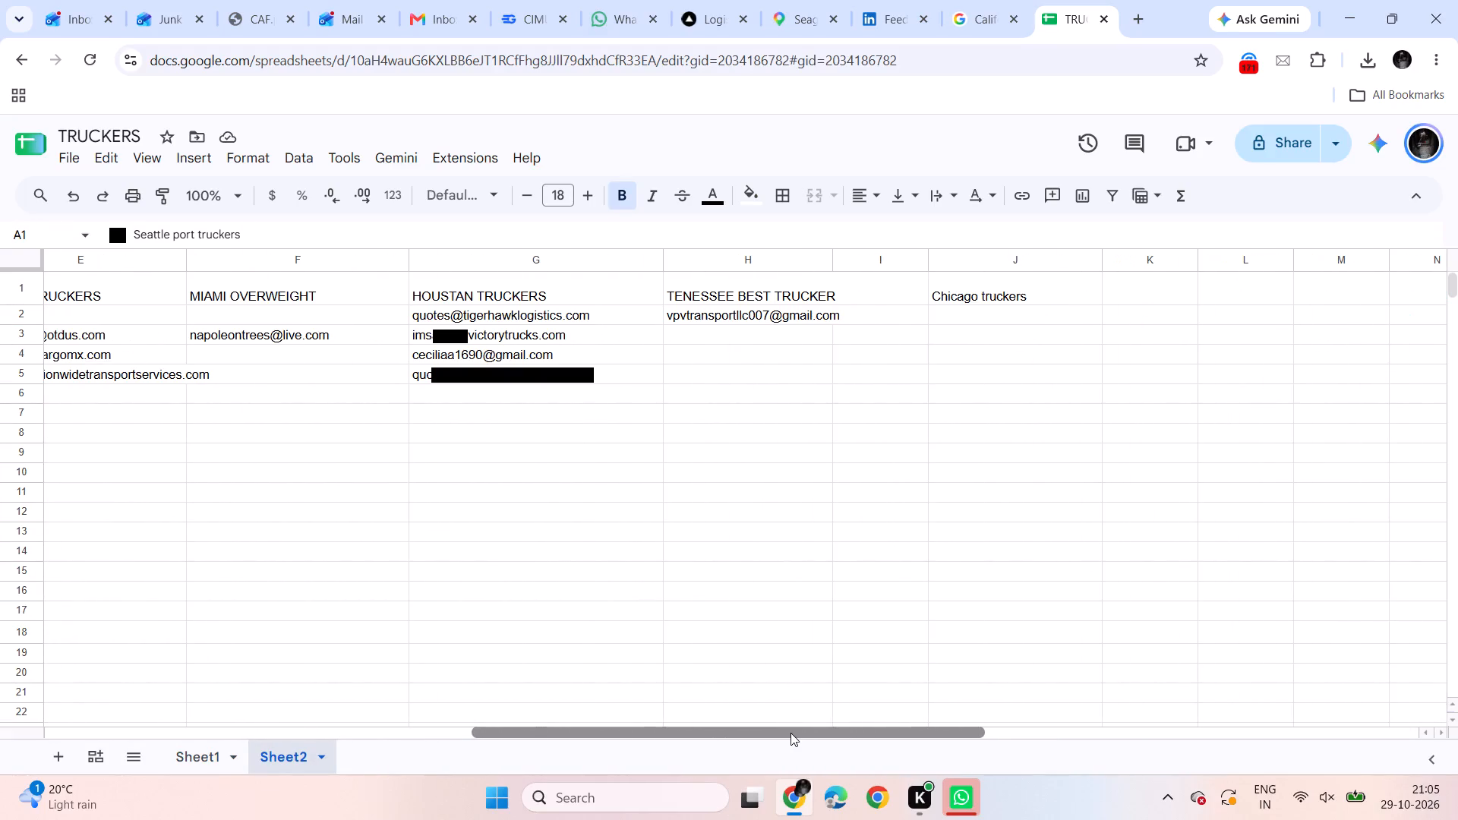
{"action": "left_click_drag", "start_coordinate": [791, 733], "coordinate": [322, 730]}
{"action": "scroll", "coordinate": [544, 618], "scroll_direction": "down", "scroll_amount": 7}
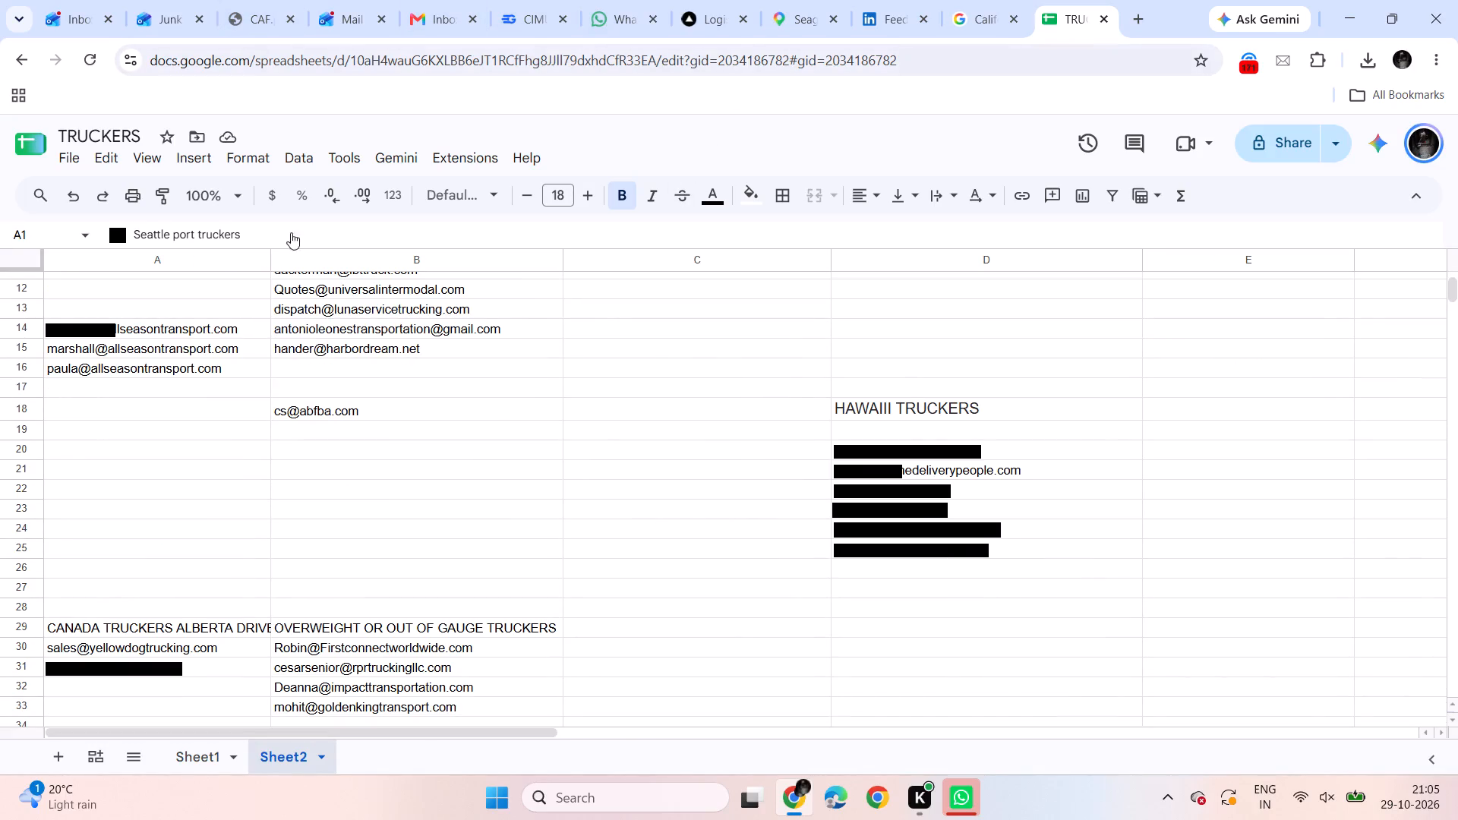
On Sheet1, move the NEW YORK trucker e-mail entry from cell N10 down to cell N20, below the list.
{"action": "left_click", "coordinate": [191, 751]}
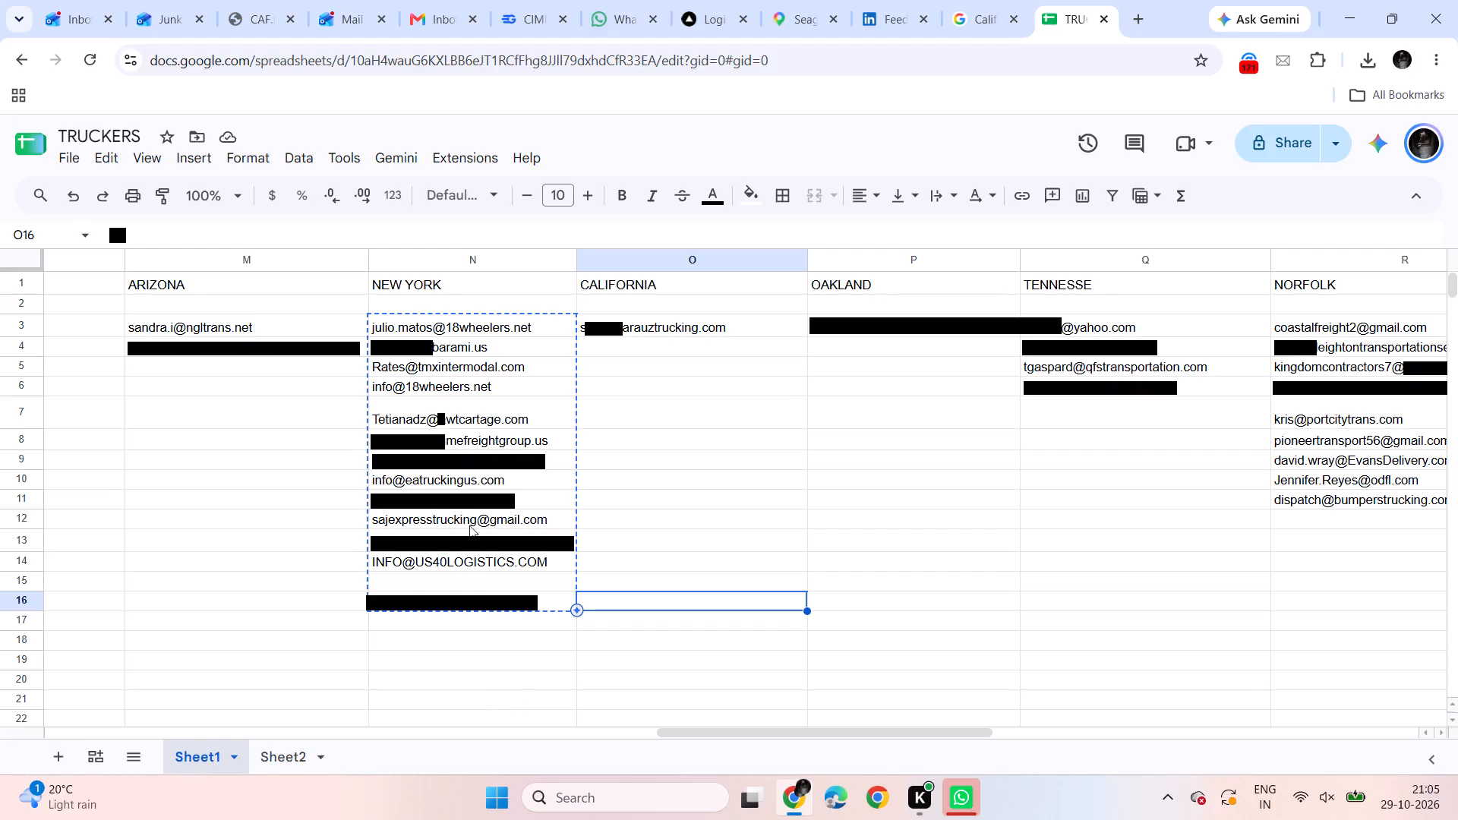
{"action": "left_click", "coordinate": [441, 484]}
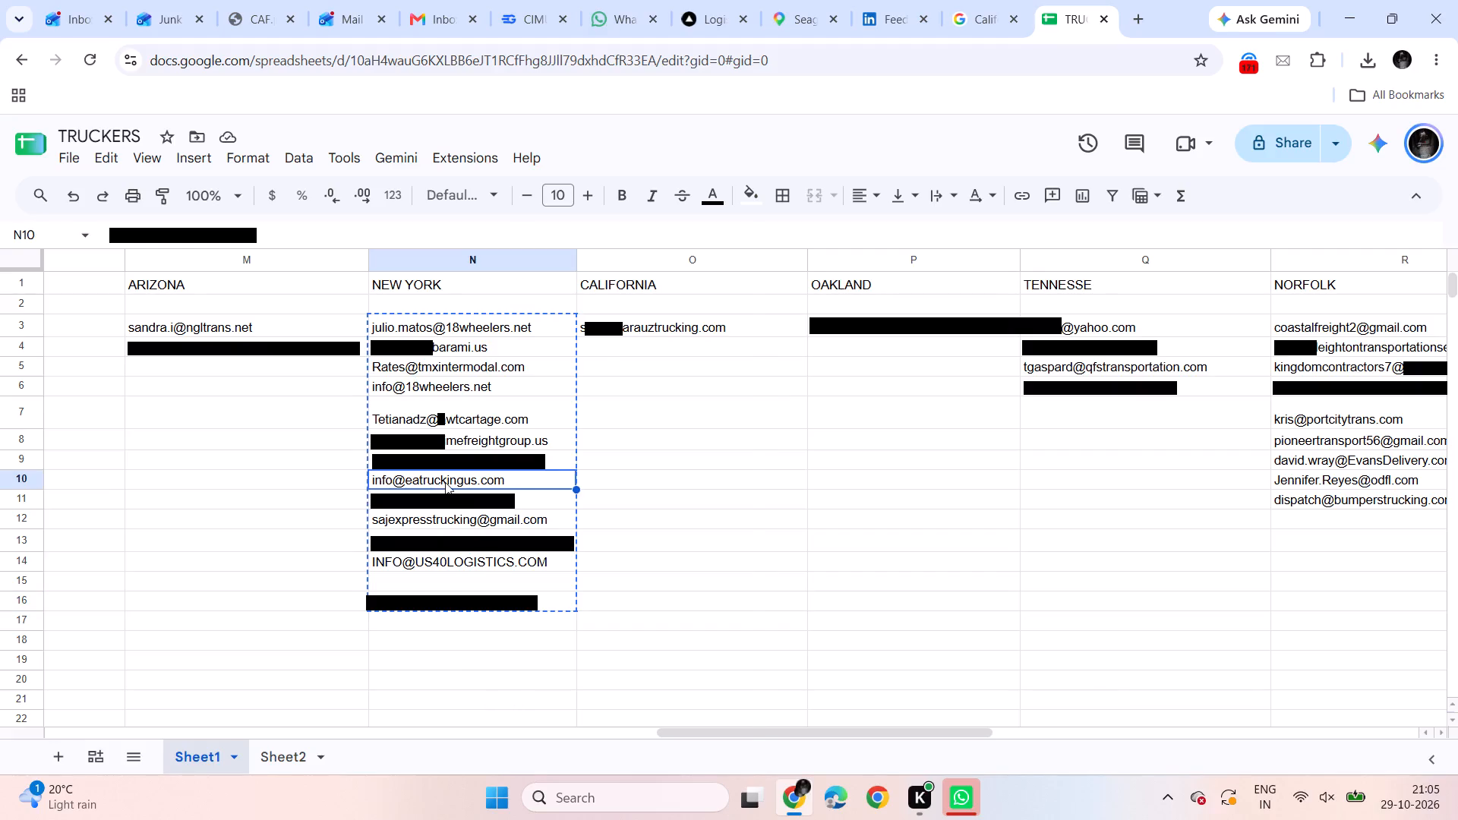
{"action": "right_click", "coordinate": [445, 482]}
{"action": "left_click", "coordinate": [496, 216]}
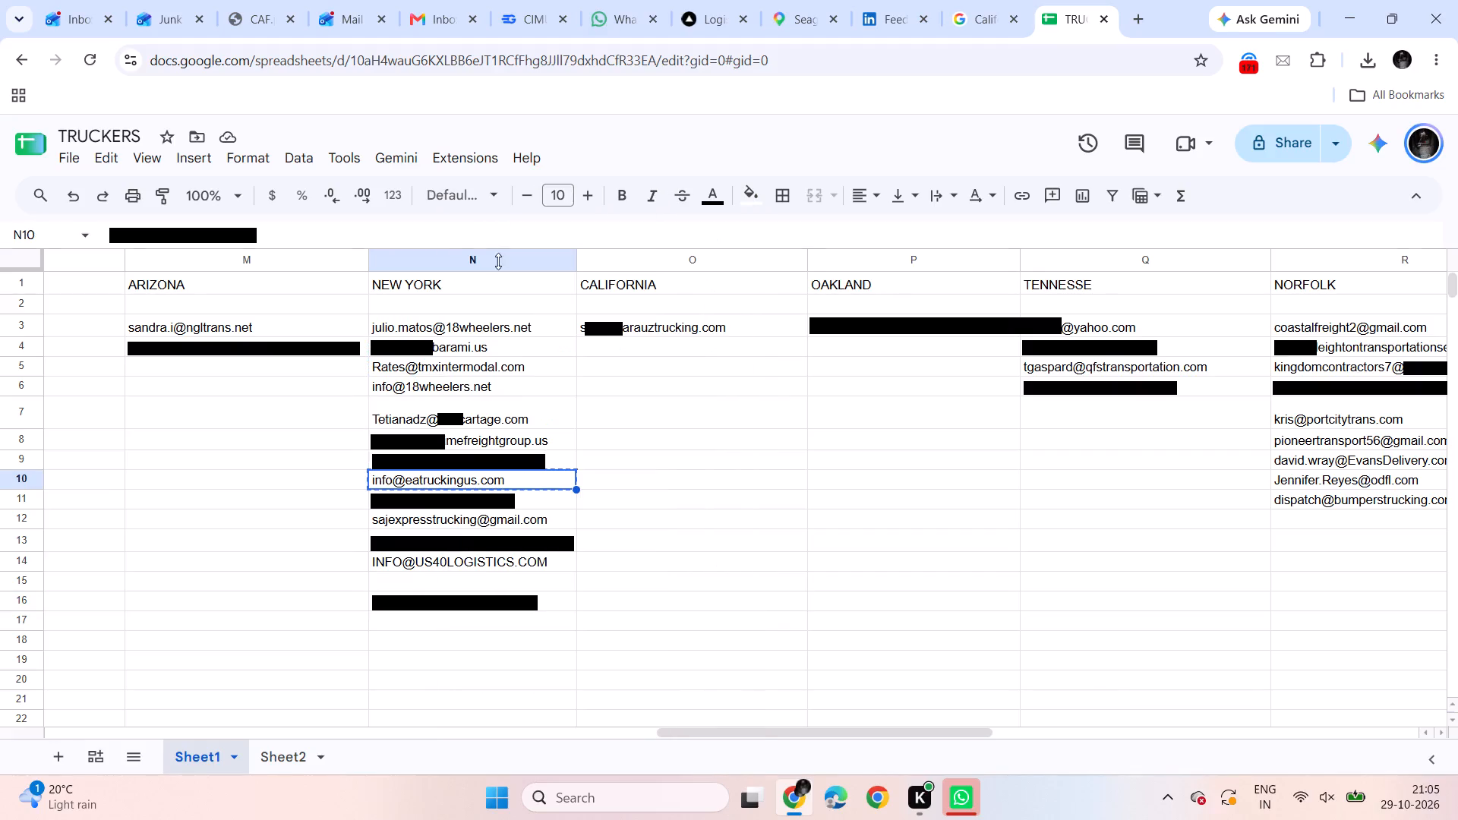
{"action": "left_click", "coordinate": [424, 692]}
{"action": "key", "text": "ctrl+v"}
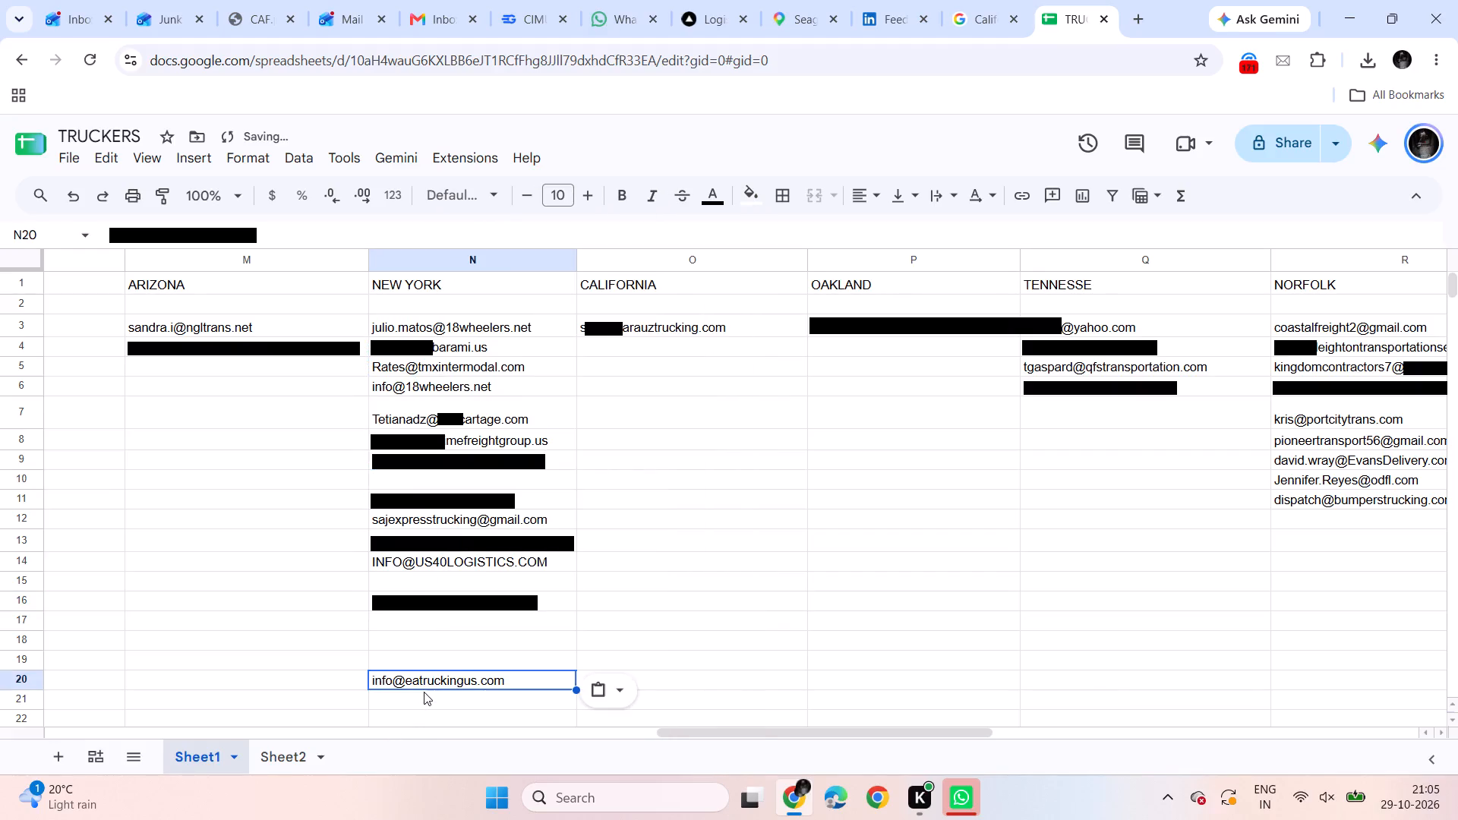
Copy the revised NEW YORK trucker e-mail list, cells N3:N16.
{"action": "left_click_drag", "start_coordinate": [429, 604], "coordinate": [426, 347]}
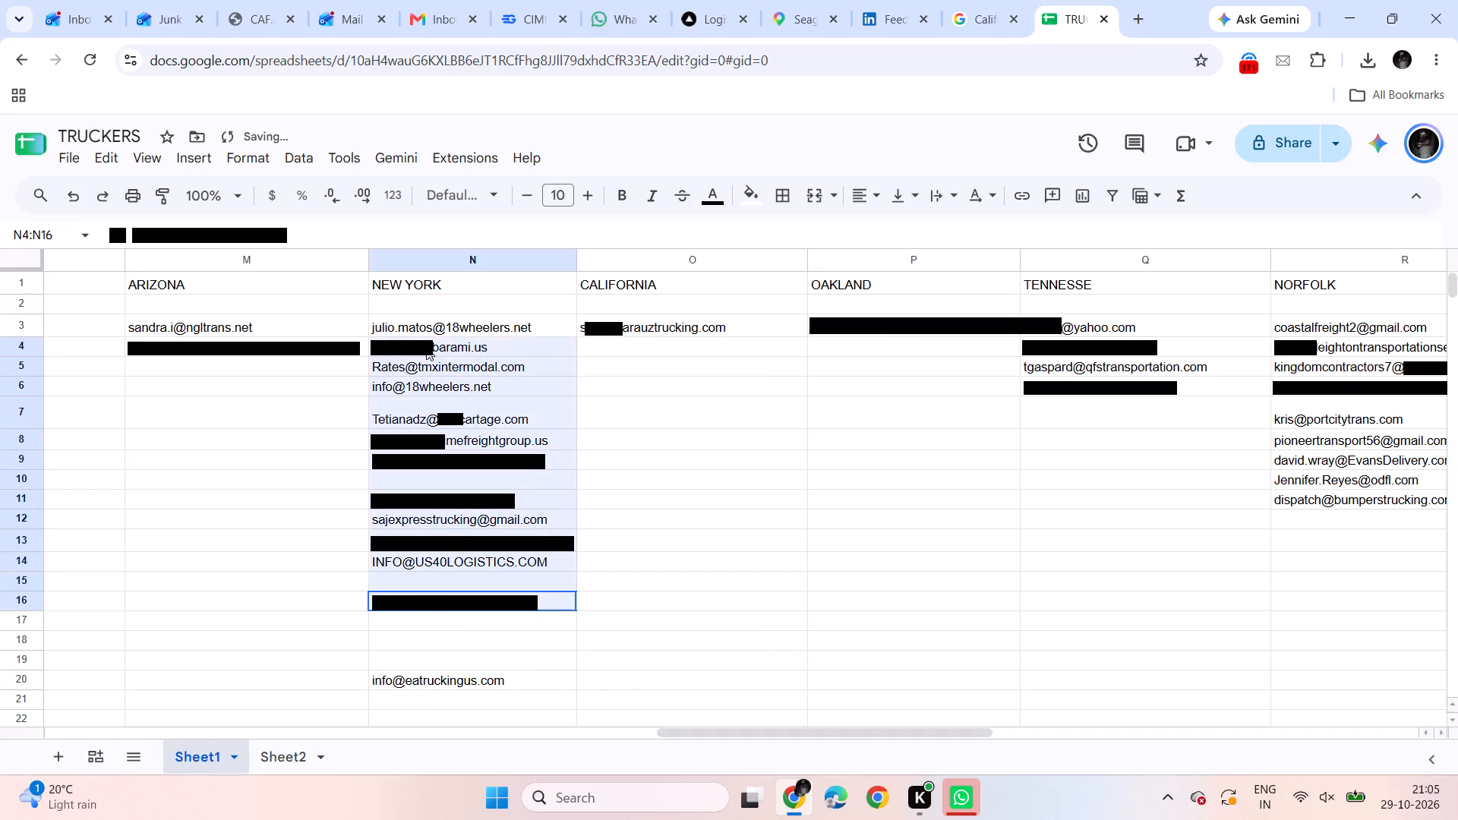
{"action": "left_click_drag", "start_coordinate": [426, 347], "coordinate": [424, 327]}
{"action": "key", "text": "ctrl+c"}
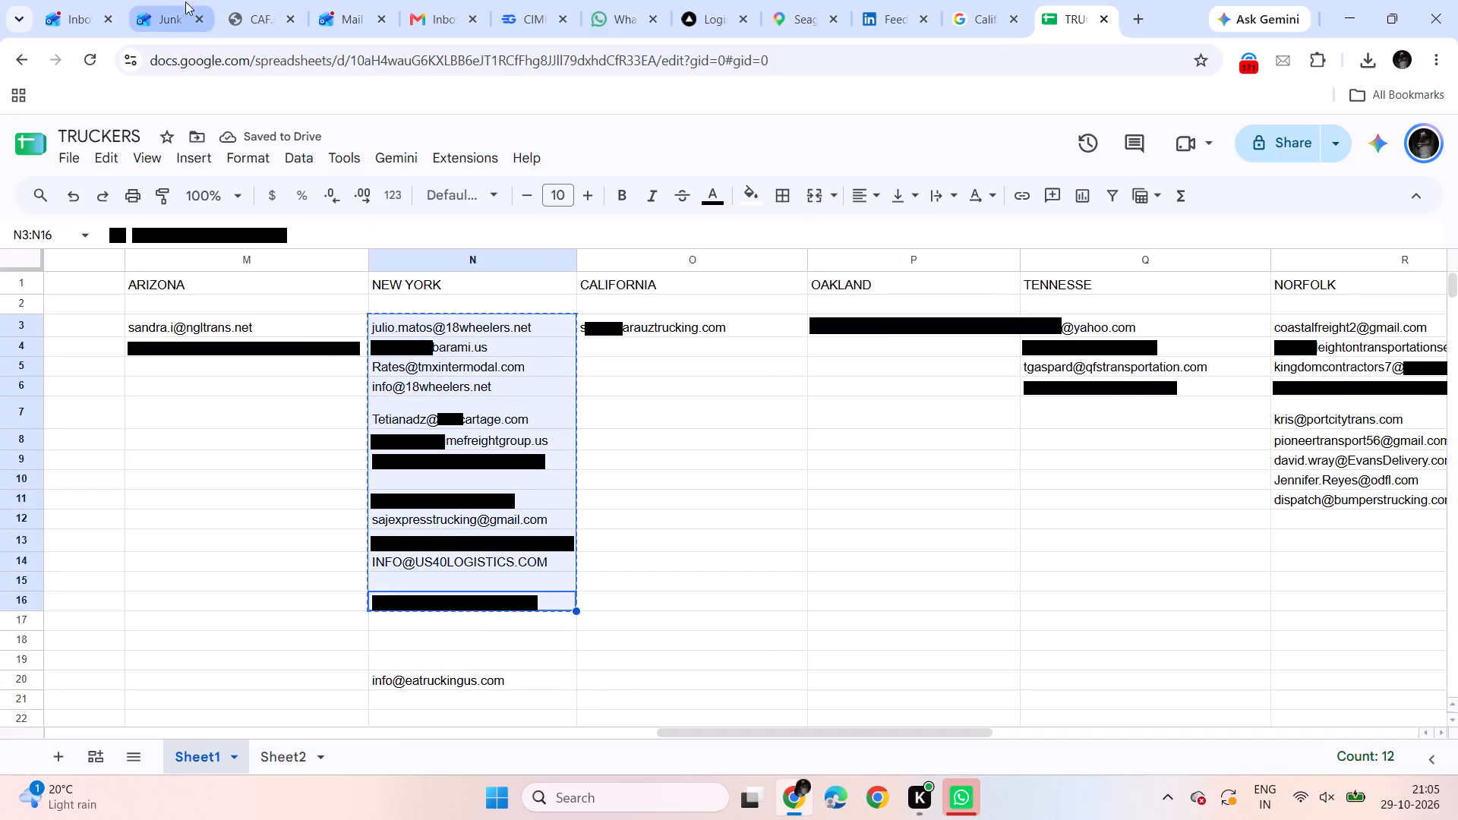